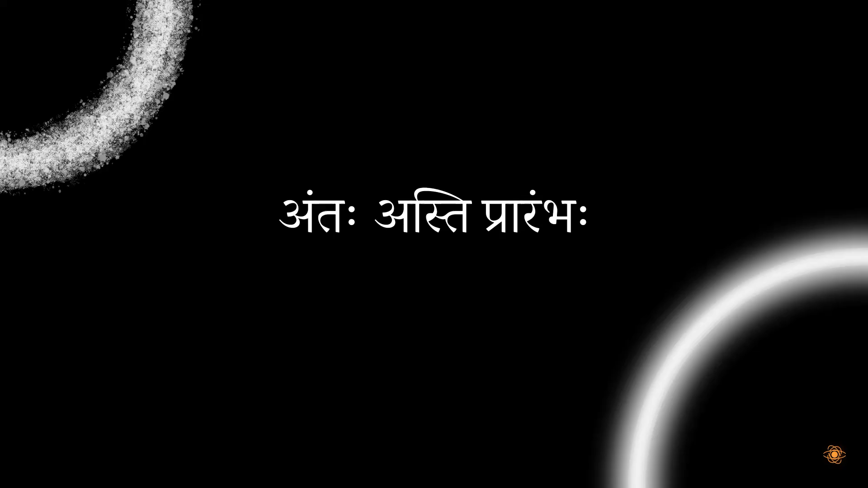
Open Chrome with the "BM | Gmail" profile and go to the Google Docs home page.
click(453, 471)
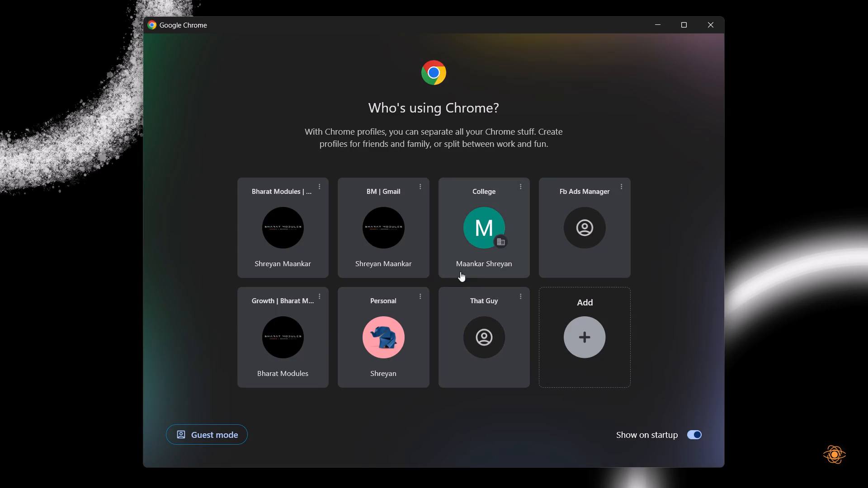
click(387, 247)
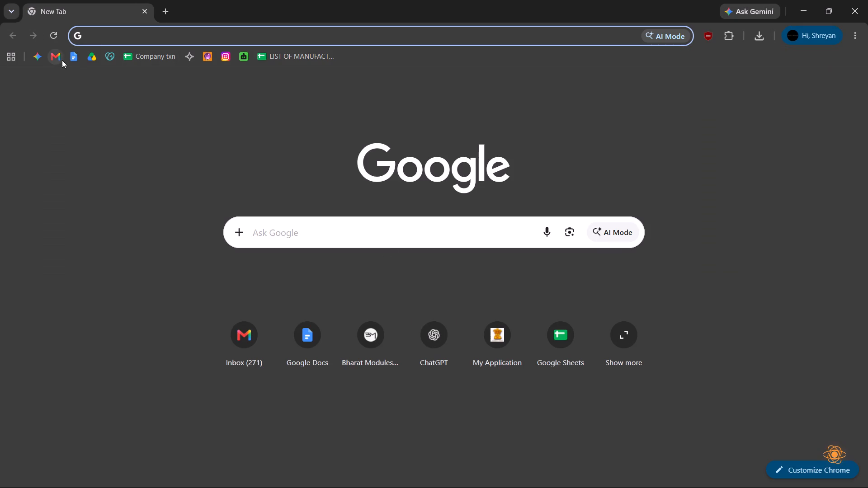
click(73, 62)
click(73, 60)
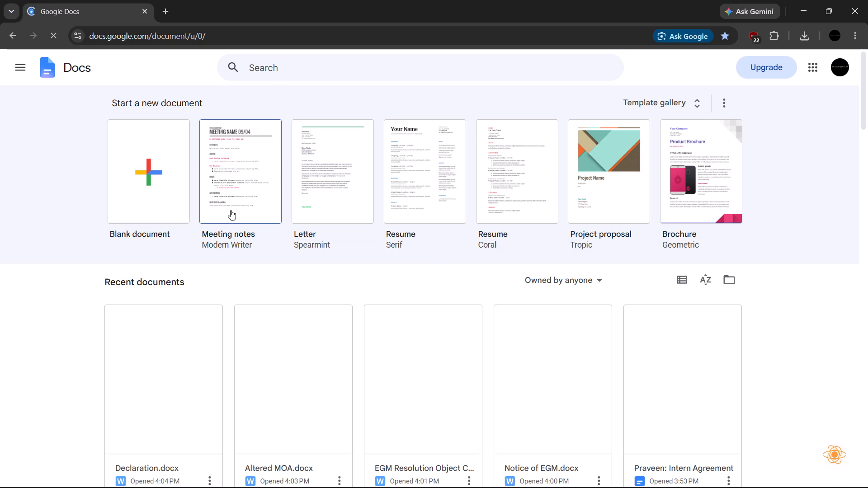
Open the "Praveen: Intern Agreement" document from the recent documents.
scroll(268, 213, down, 2)
scroll(374, 285, down, 2)
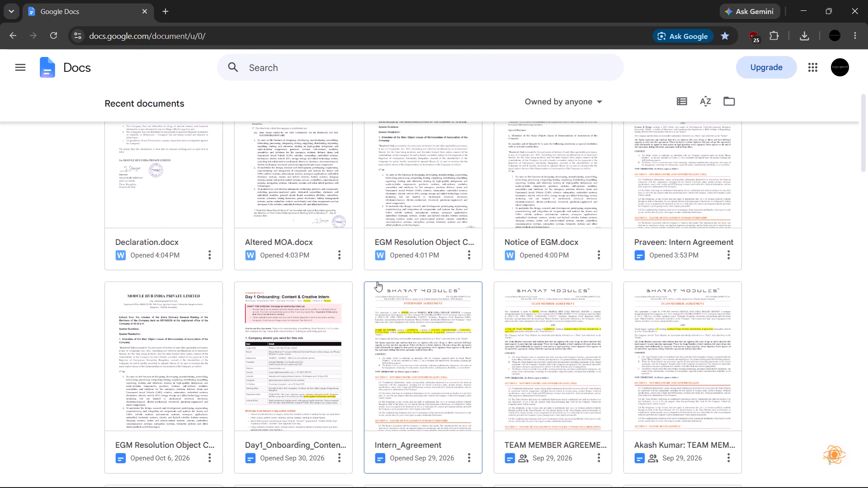
click(694, 193)
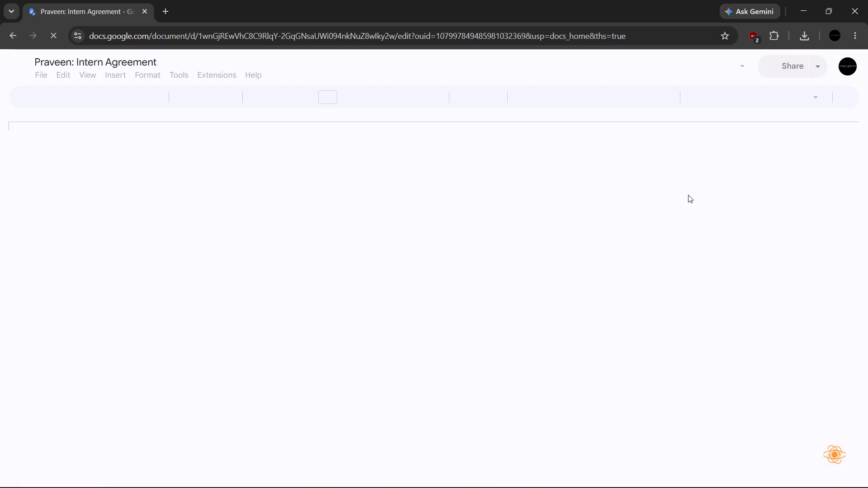
Review the internship agreement's sections, from the confidentiality clauses through to the general provisions and signature blocks.
scroll(381, 283, down, 8)
scroll(385, 270, up, 1)
scroll(385, 270, down, 3)
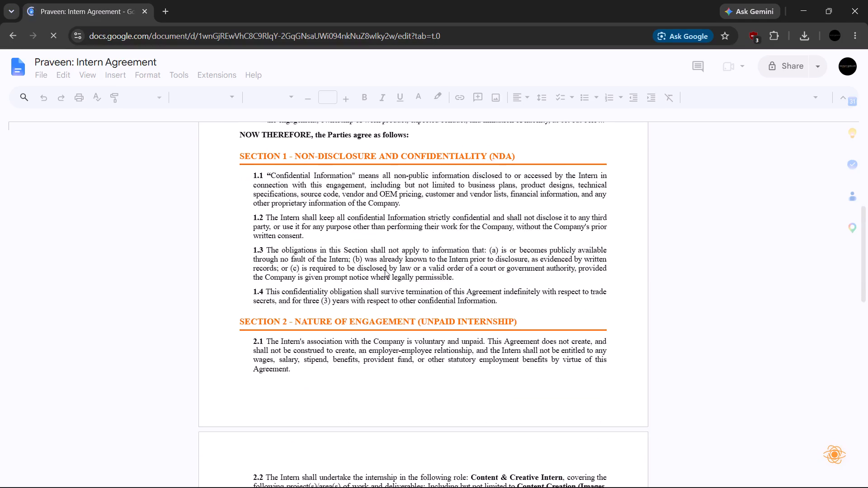
scroll(385, 270, down, 16)
scroll(385, 270, down, 5)
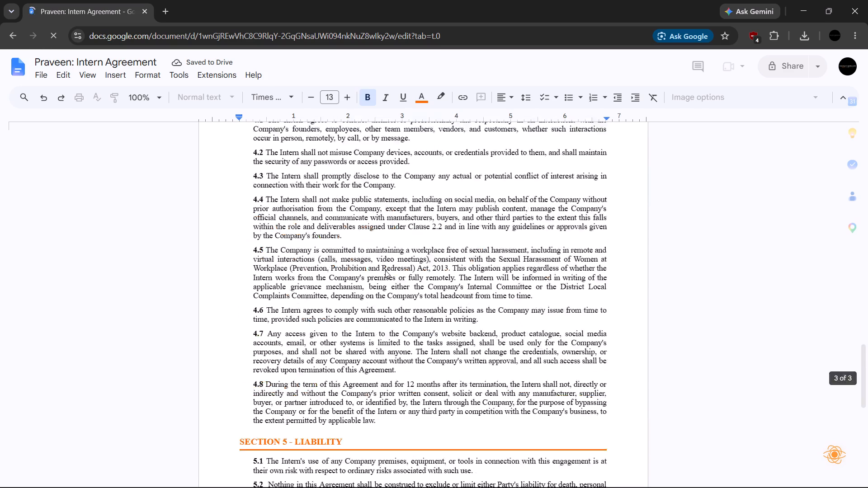
scroll(385, 270, down, 12)
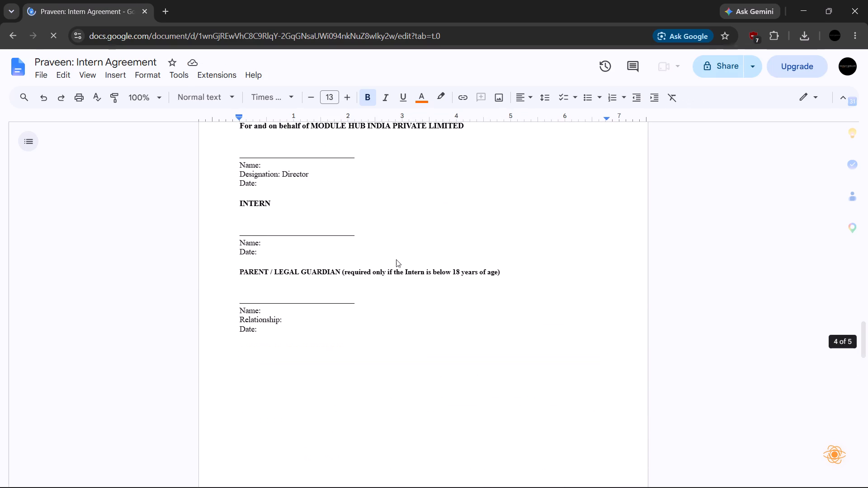
scroll(396, 259, down, 1)
scroll(396, 259, up, 13)
scroll(396, 259, down, 1)
scroll(396, 259, up, 4)
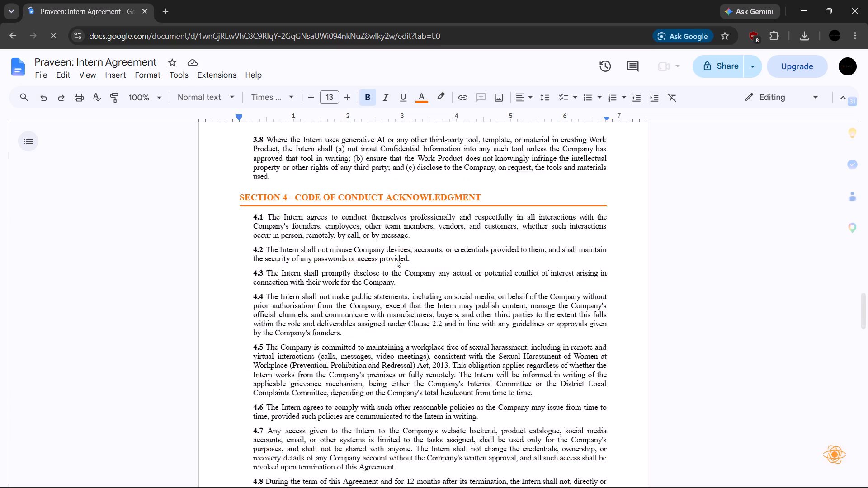
scroll(396, 259, up, 12)
scroll(396, 259, down, 2)
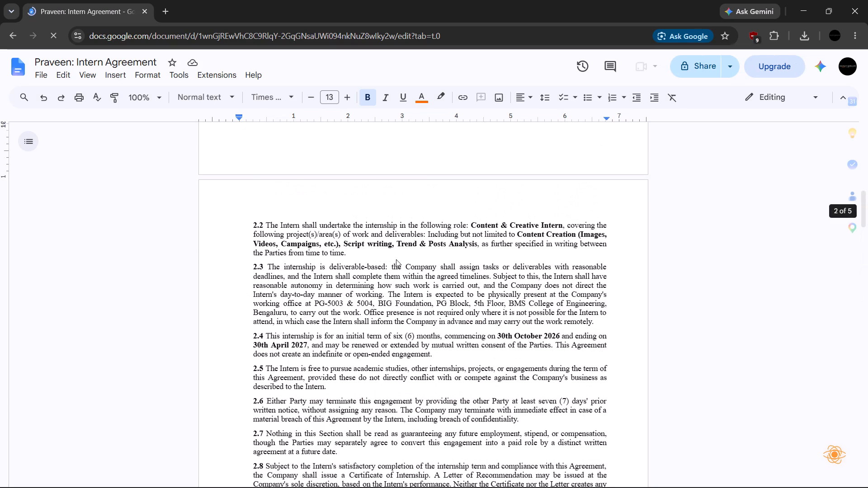
scroll(396, 259, down, 2)
scroll(454, 322, down, 5)
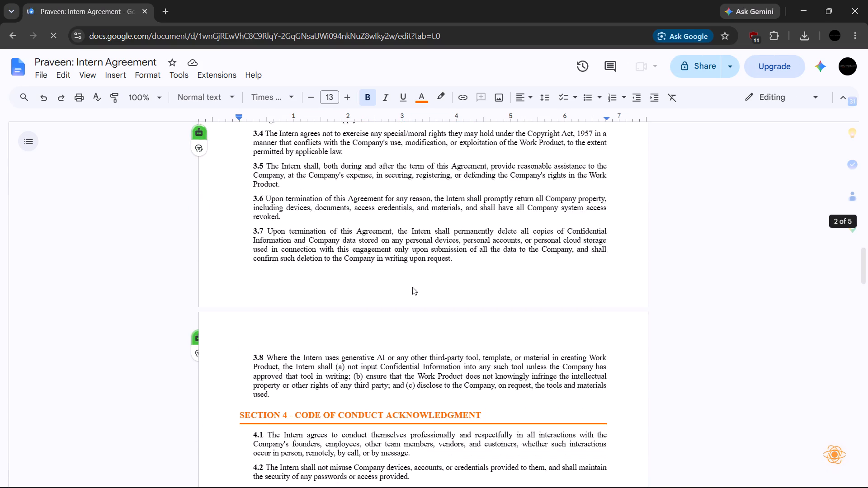
scroll(397, 291, down, 11)
scroll(276, 249, down, 3)
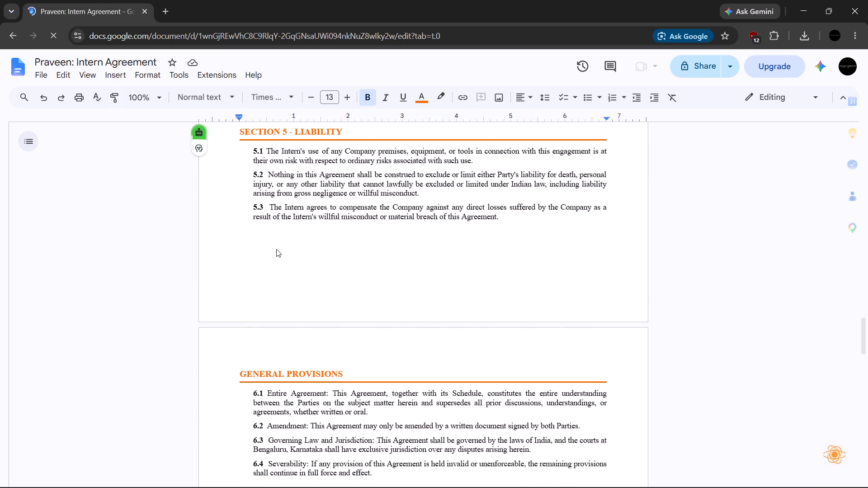
Fill in the director's name in the MODULE HUB INDIA PRIVATE LIMITED signature block, with a single space after the Name label.
scroll(335, 276, down, 2)
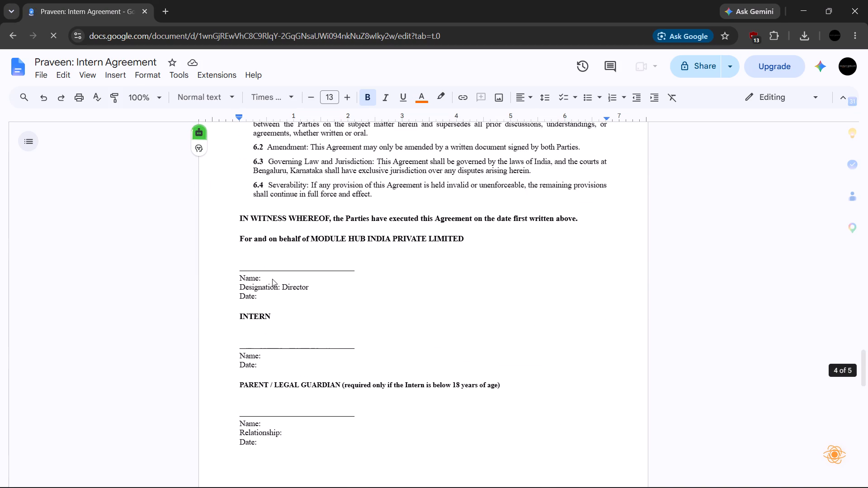
click(272, 279)
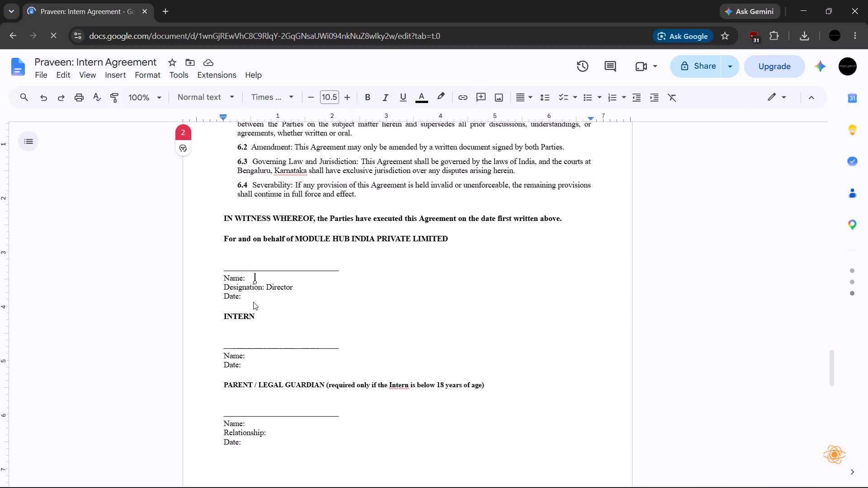
click(250, 299)
click(266, 272)
click(259, 277)
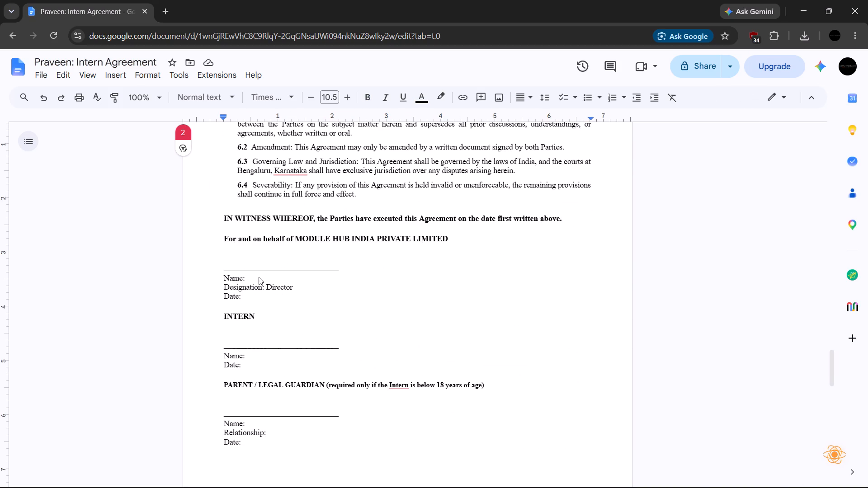
key(BackSpace)
key(BackSpace)
key(BackSpace)
key(BackSpace)
key(BackSpace)
key(space)
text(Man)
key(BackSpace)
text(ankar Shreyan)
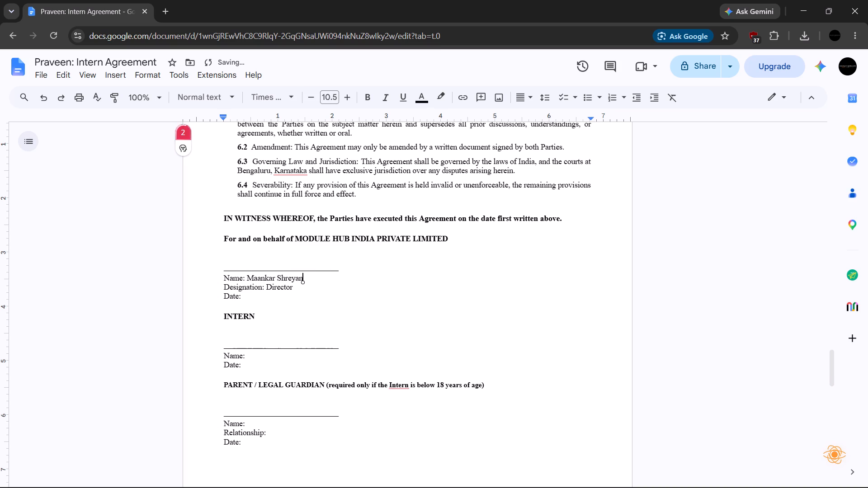
Enter 29/10/2026 as the date in the company's signature block.
click(245, 293)
click(253, 293)
text(29/10/)
text(2026)
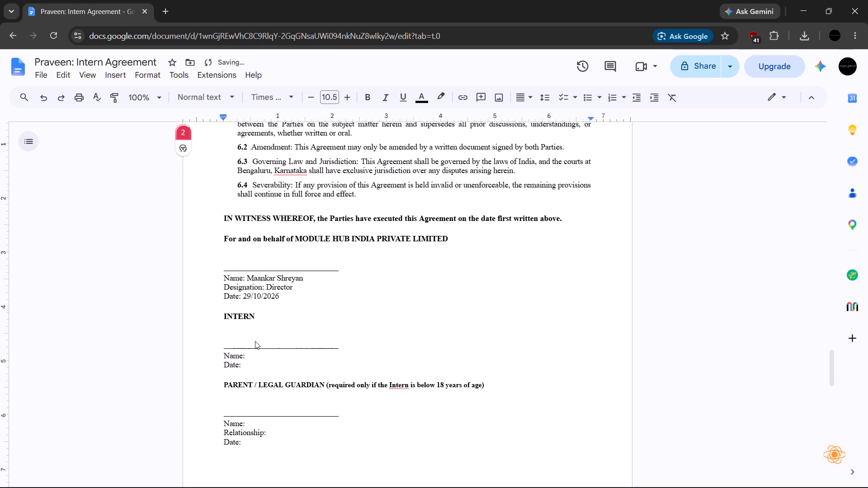
Remove the extra spaces after the Name label in the INTERN signature block, leaving a single space.
click(252, 343)
click(257, 354)
key(BackSpace)
key(BackSpace)
key(BackSpace)
key(BackSpace)
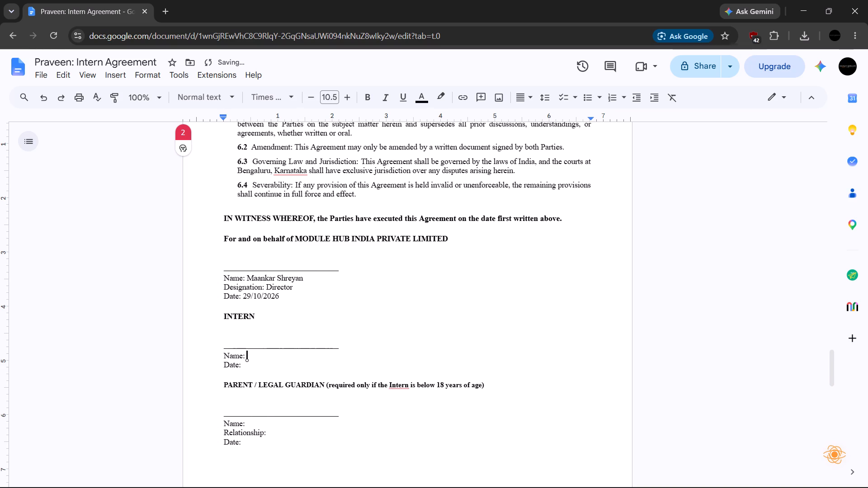
key(Down)
key(Up)
key(BackSpace)
key(space)
key(Down)
Copy the intern's full name from the parties paragraph on the first page into the INTERN signature block's Name line.
drag(830, 366, 830, 364)
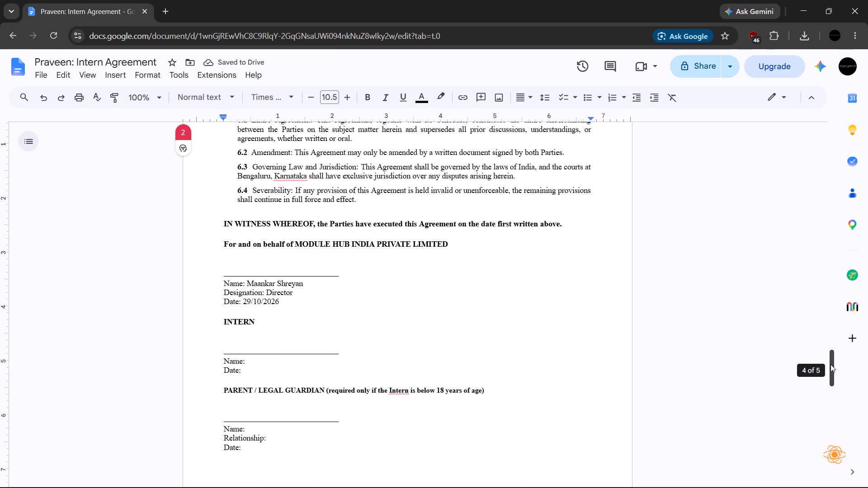
drag(830, 364, 818, 94)
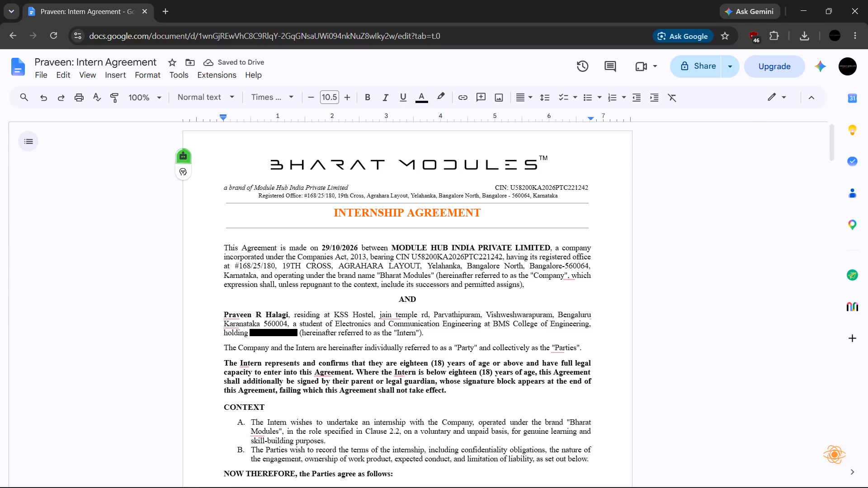
drag(223, 317, 289, 315)
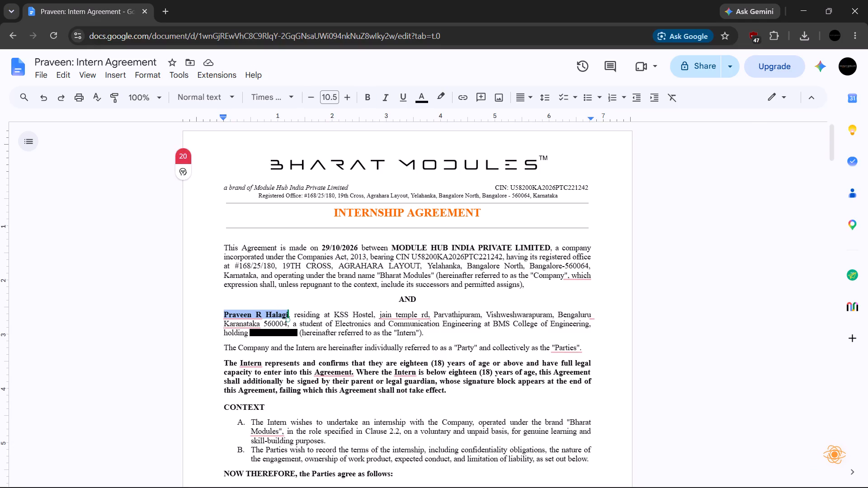
key(ctrl+c)
drag(833, 146, 830, 164)
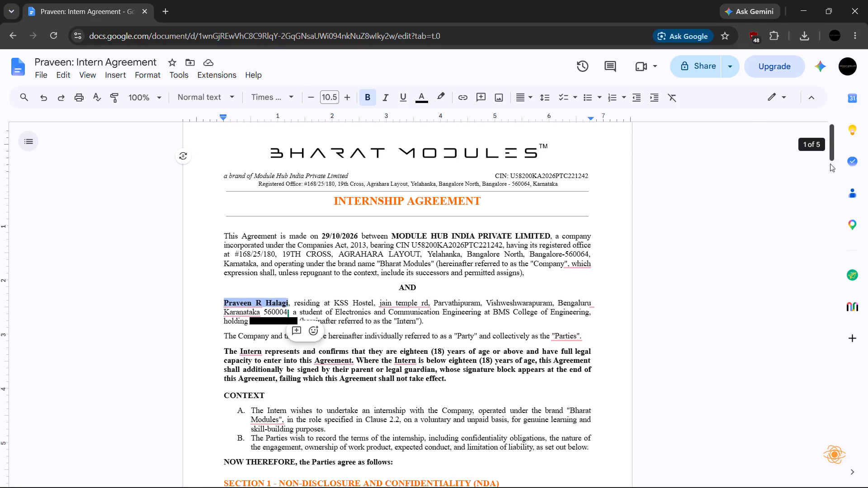
drag(830, 164, 798, 474)
scroll(322, 339, up, 6)
scroll(290, 316, up, 2)
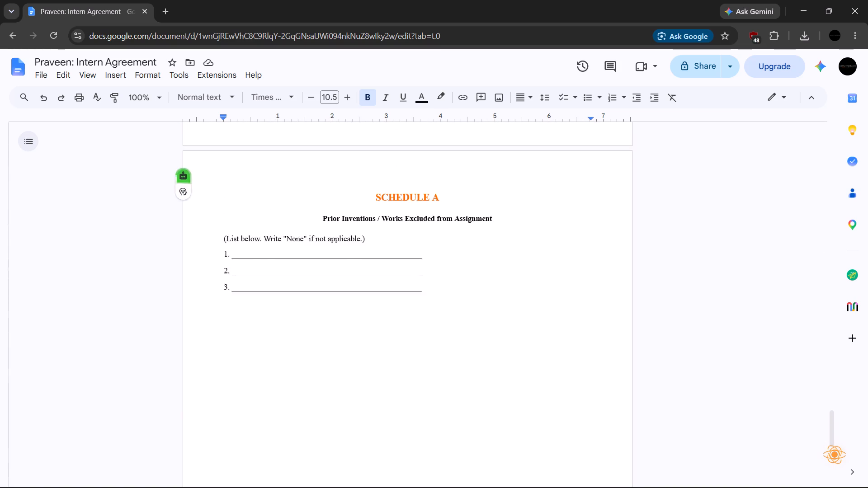
scroll(290, 316, up, 7)
click(251, 328)
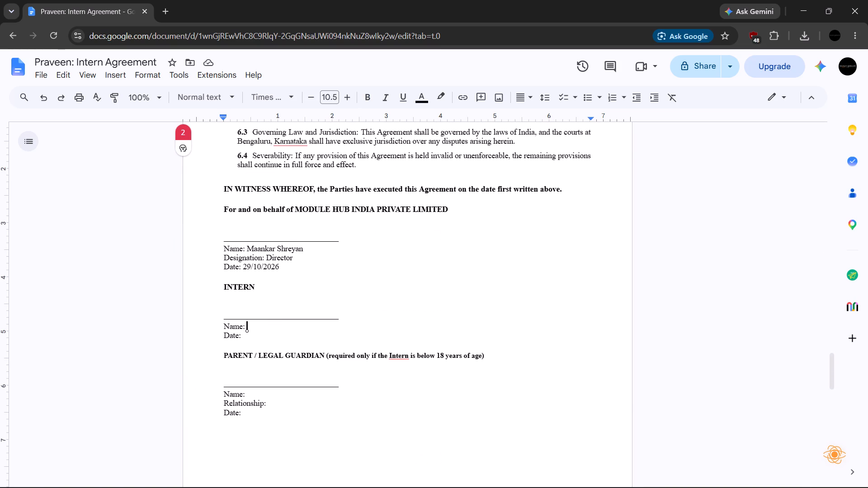
key(BackSpace)
key(space)
key(ctrl+v)
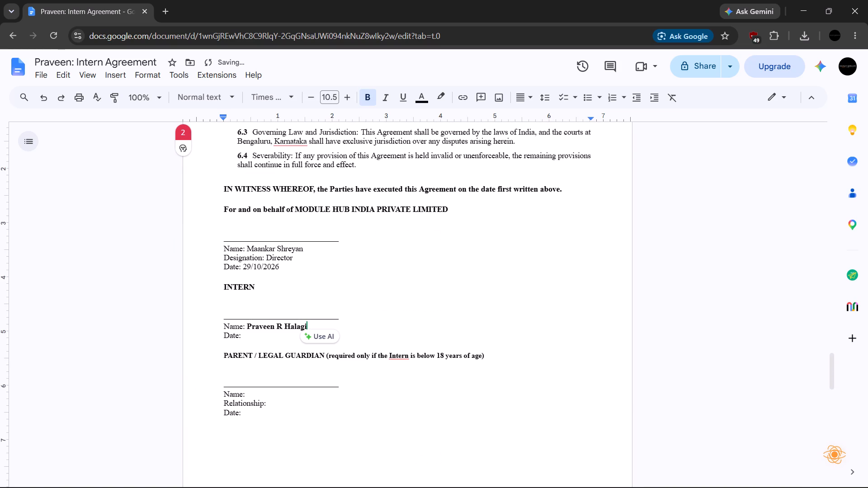
Remove the bold formatting from the intern's name in the INTERN signature block.
key(ctrl+shift+Left)
key(ctrl+shift+Left)
key(ctrl+shift+Left)
key(ctrl+shift+Left)
key(ctrl+shift+Right)
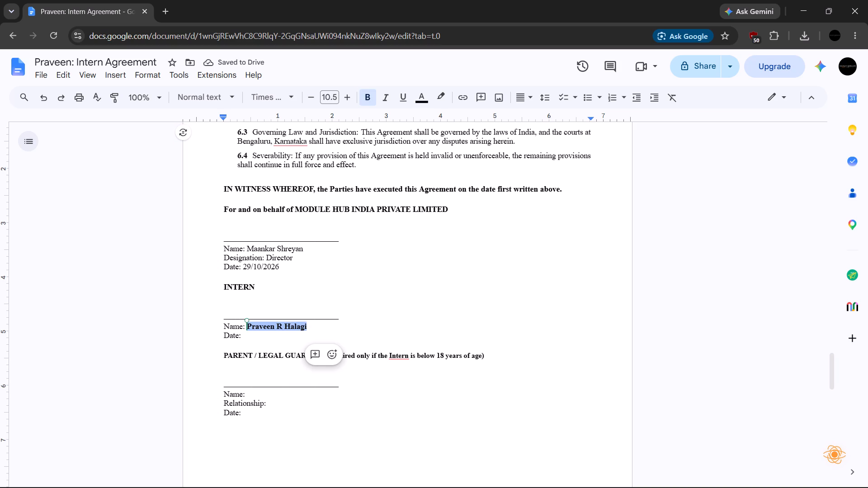
key(ctrl+b)
Insert the signature image Sign_Shreyan_1(tran).jpg from the Data_Shreyan folder on DATA (D:) at the company's signature line.
click(262, 338)
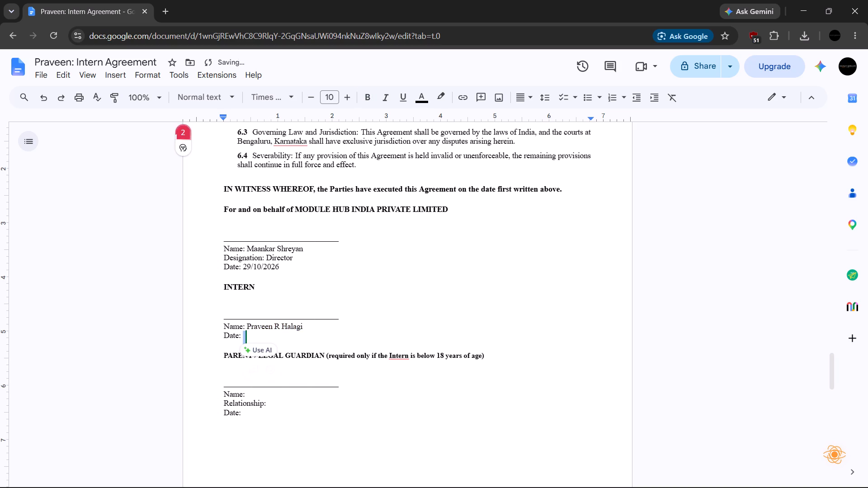
click(250, 313)
click(249, 234)
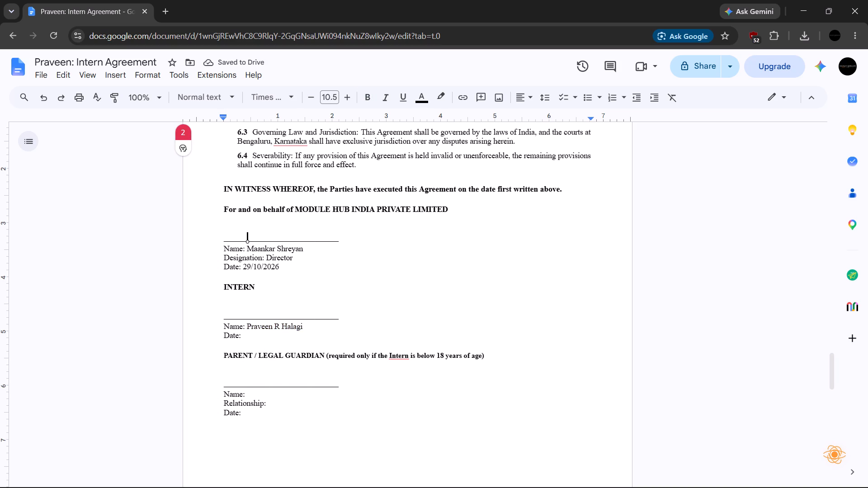
click(397, 483)
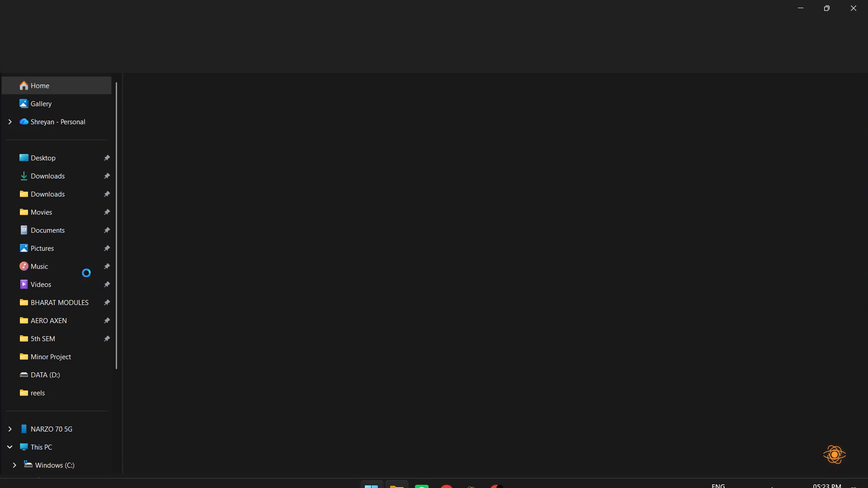
click(50, 380)
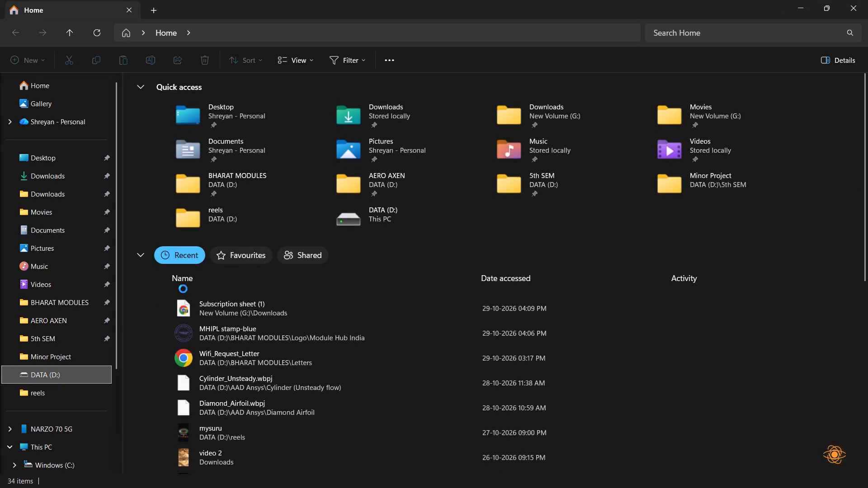
double_click(166, 282)
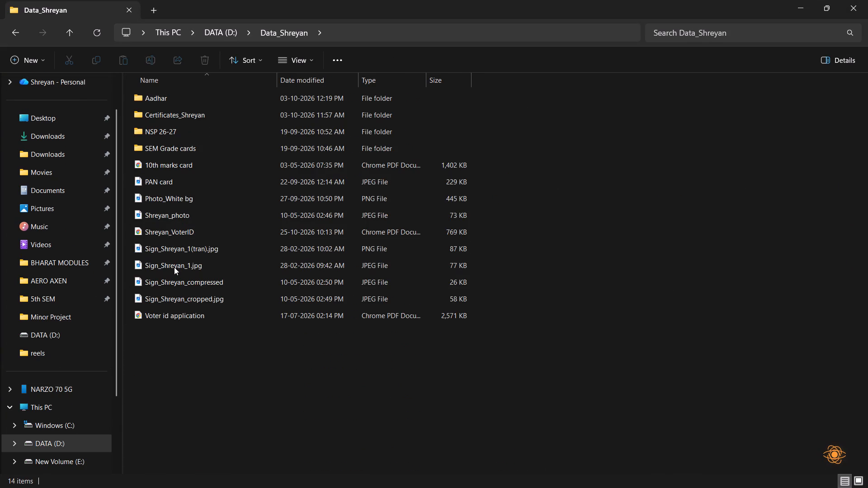
drag(174, 251, 491, 469)
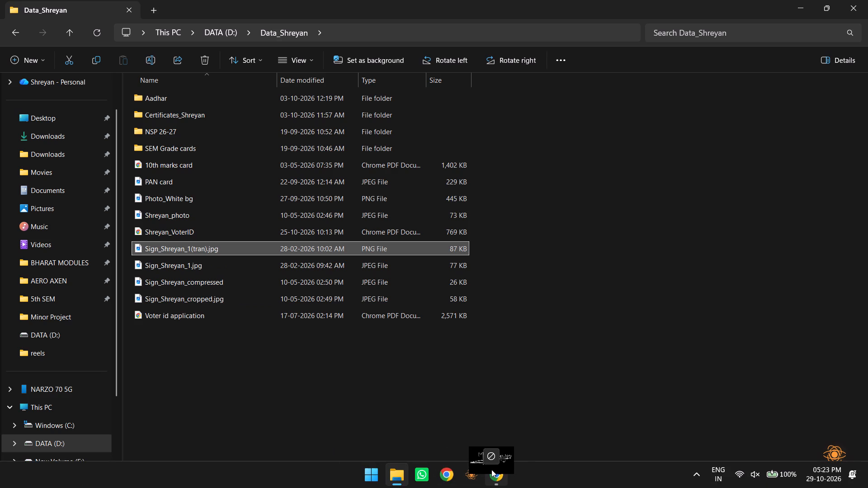
drag(491, 469, 254, 228)
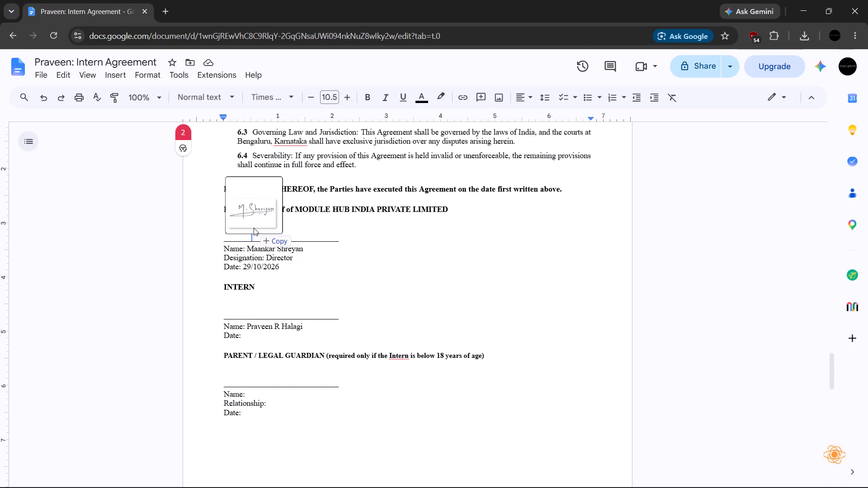
drag(254, 228, 246, 228)
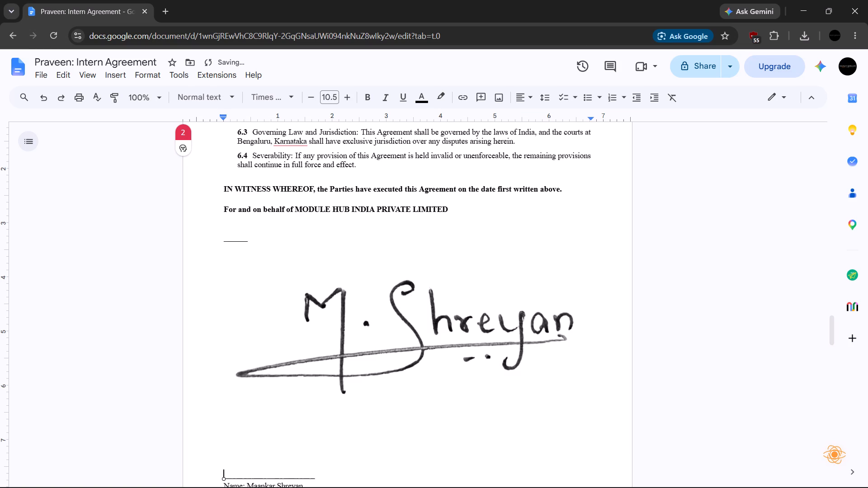
Set the inserted signature image's text wrapping to Behind text.
click(329, 301)
click(497, 102)
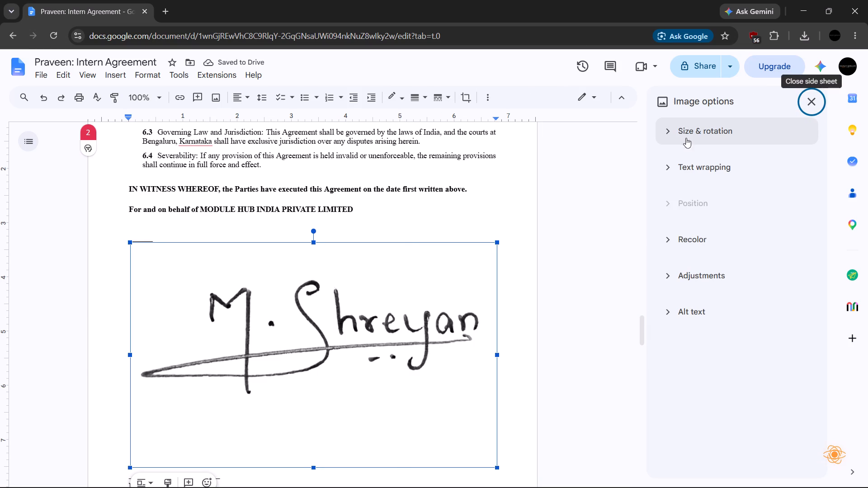
click(690, 167)
click(690, 327)
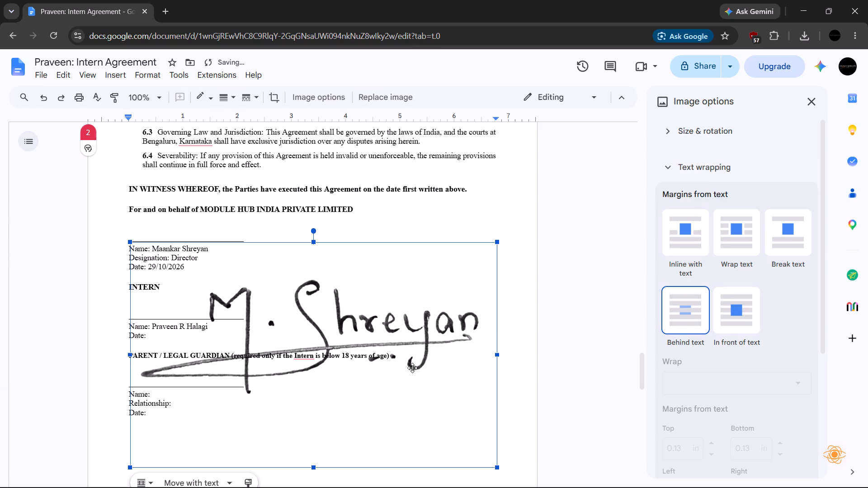
Shrink the signature image to about half the signature line's width and place it just above the company's signature line.
drag(498, 467, 223, 296)
drag(178, 279, 172, 242)
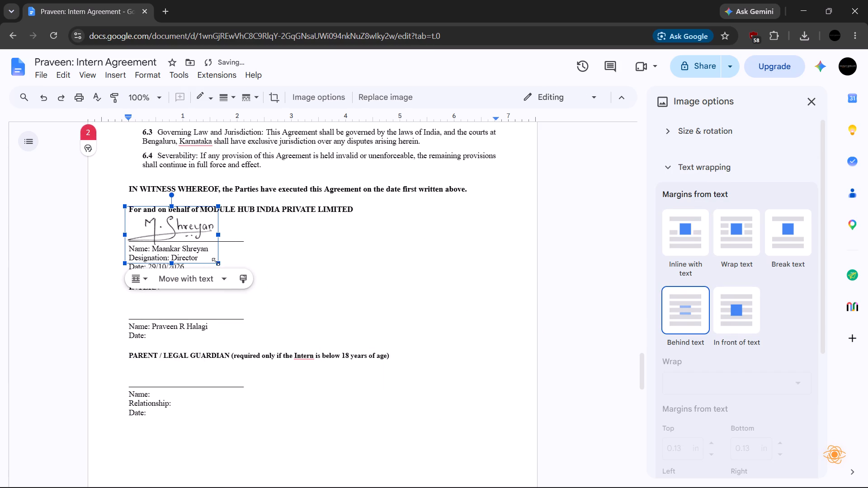
drag(216, 261, 186, 239)
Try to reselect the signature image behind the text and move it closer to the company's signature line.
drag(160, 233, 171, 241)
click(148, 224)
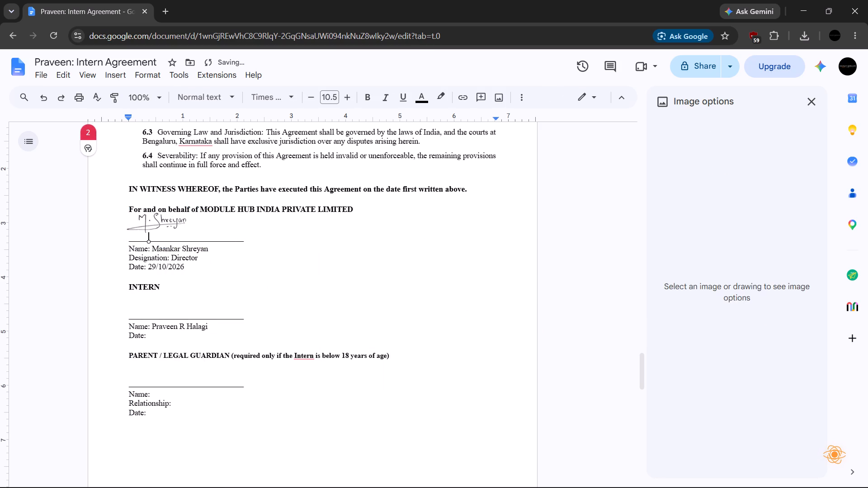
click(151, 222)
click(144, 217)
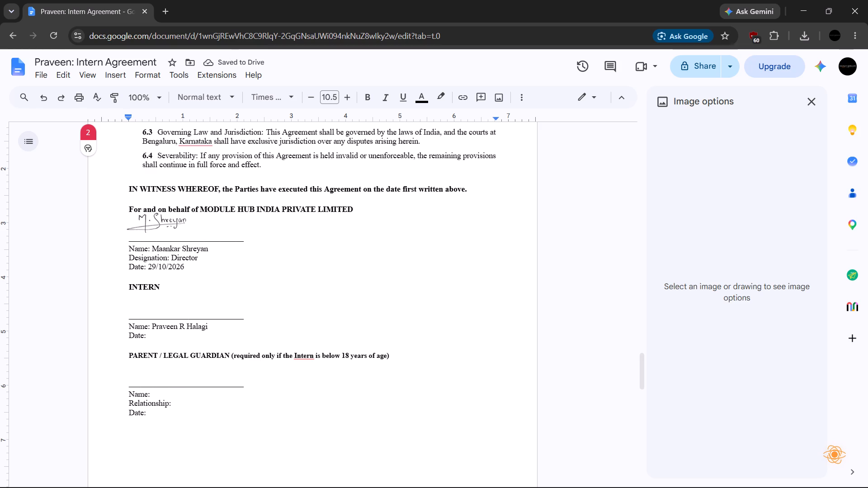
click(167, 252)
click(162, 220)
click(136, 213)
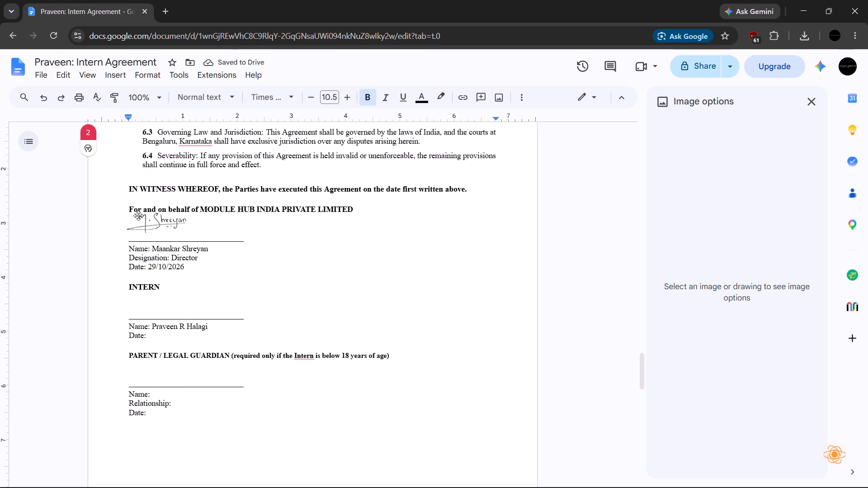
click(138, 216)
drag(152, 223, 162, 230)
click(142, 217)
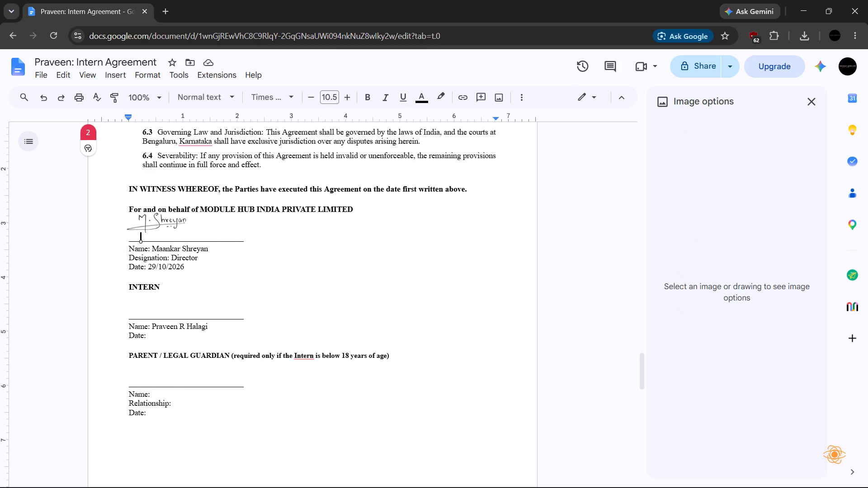
Change the signature image's text wrapping to In front of text.
click(138, 214)
click(667, 158)
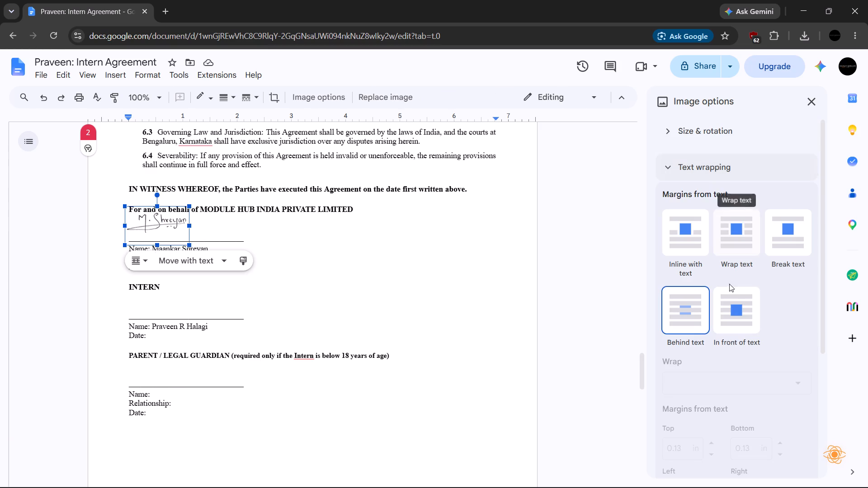
click(736, 301)
Move the signature image slightly down so it rests on the company's signature line.
click(151, 225)
drag(154, 225, 161, 233)
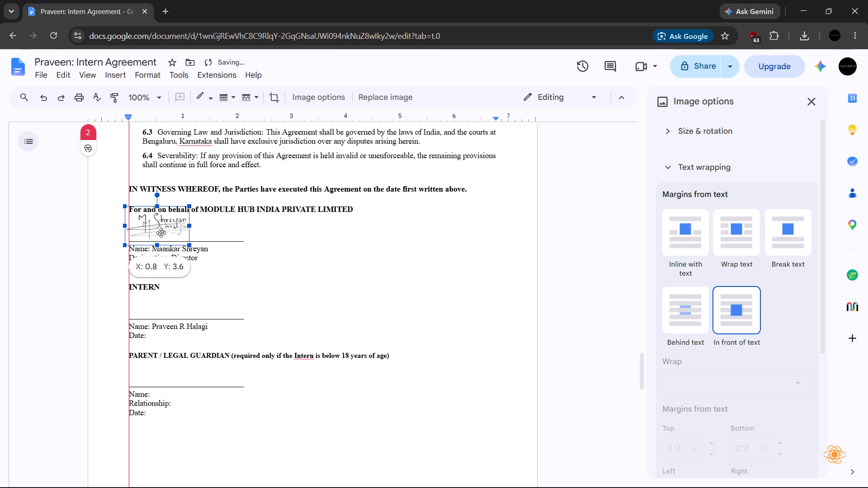
drag(161, 233, 162, 233)
click(316, 272)
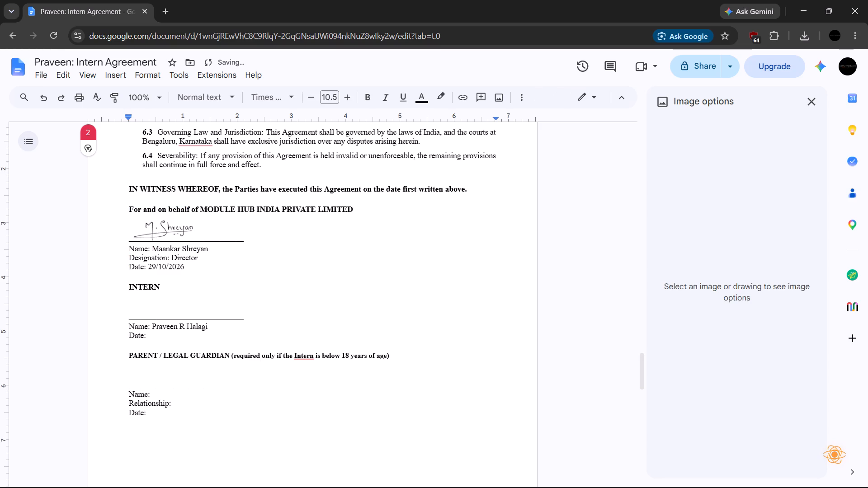
Insert the MHIPL stamp-blue image from BHARAT MODULES > Logo > Module Hub India beside the company's signature block.
click(391, 477)
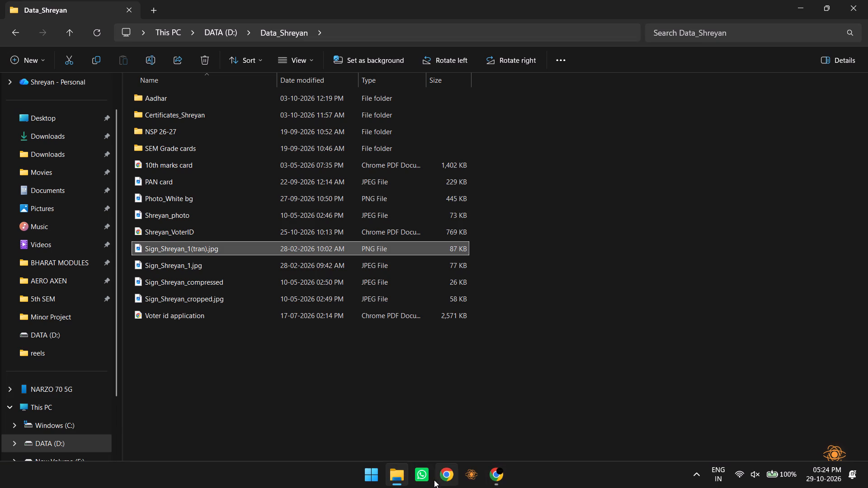
click(500, 482)
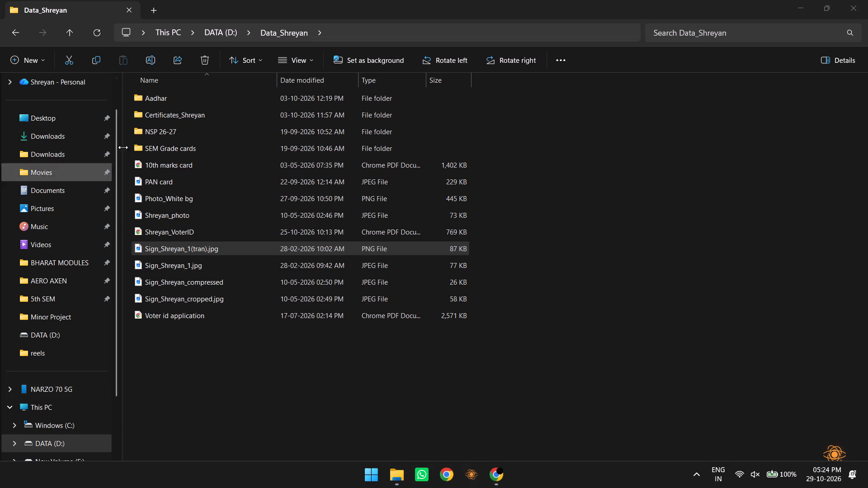
click(49, 262)
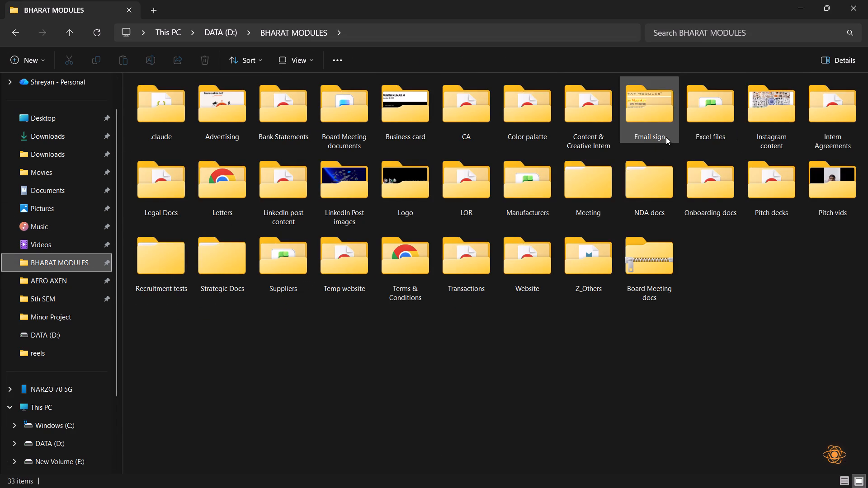
double_click(823, 119)
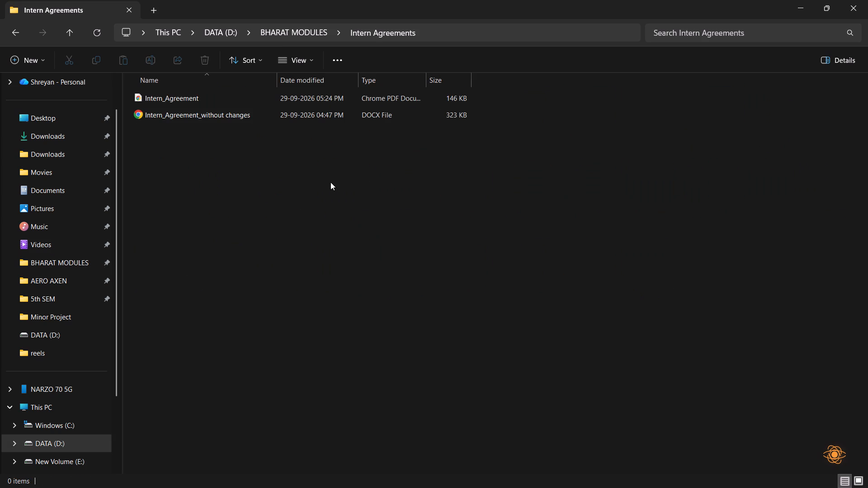
click(314, 31)
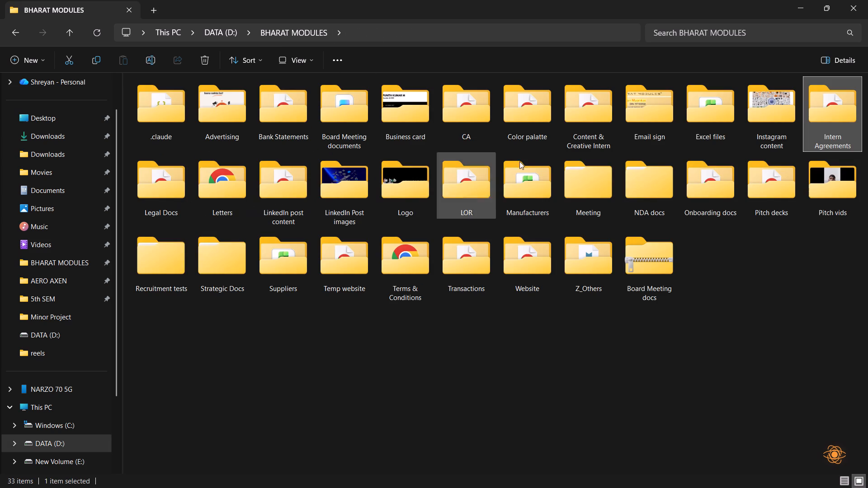
double_click(407, 196)
double_click(216, 127)
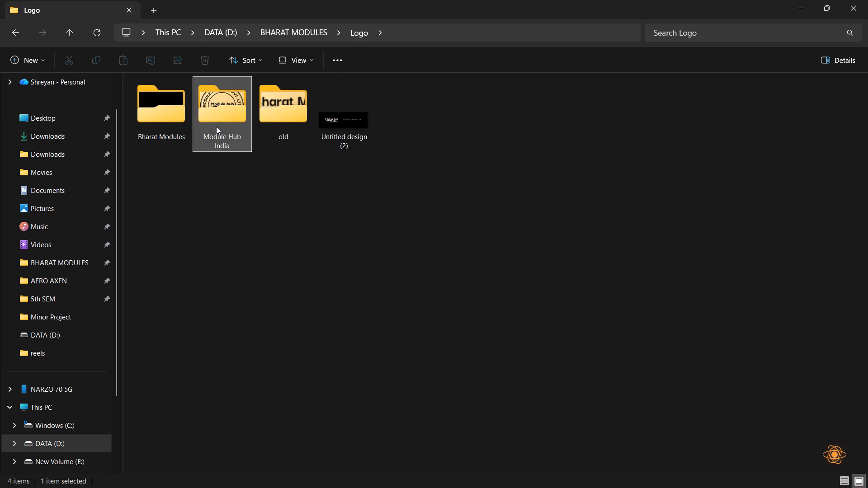
drag(582, 124, 565, 143)
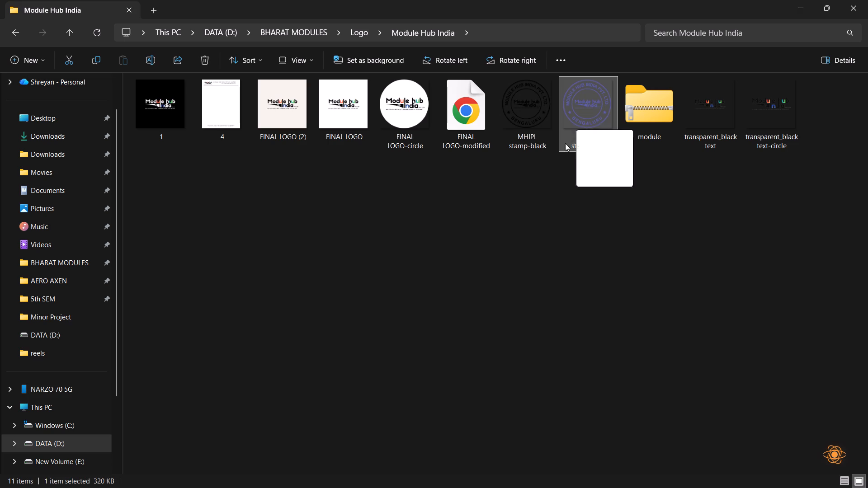
drag(565, 143, 300, 244)
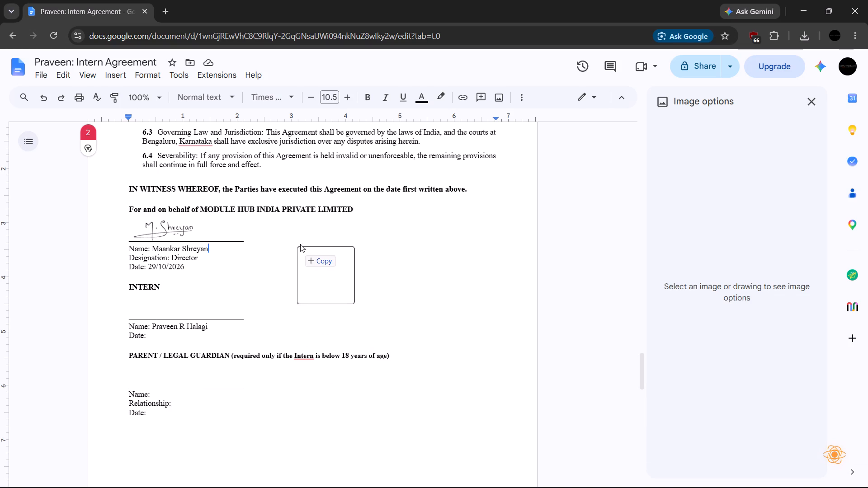
drag(300, 244, 294, 231)
Set the company stamp image's text wrapping to In front of text.
click(287, 274)
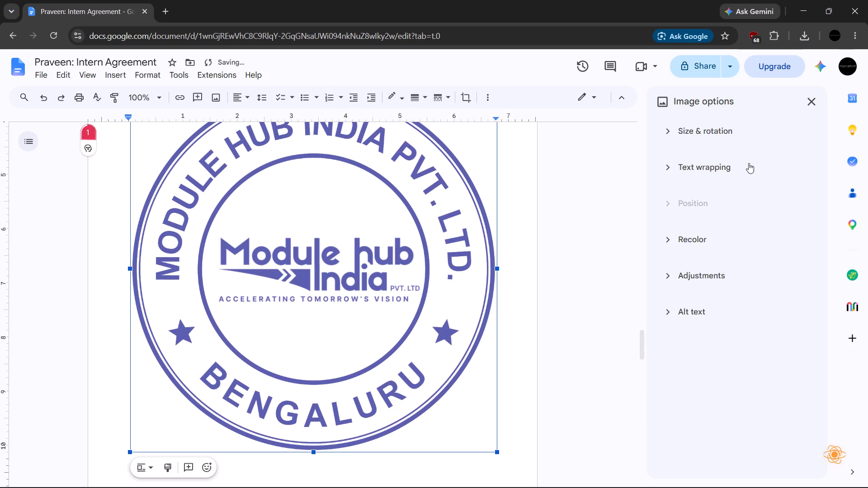
click(675, 160)
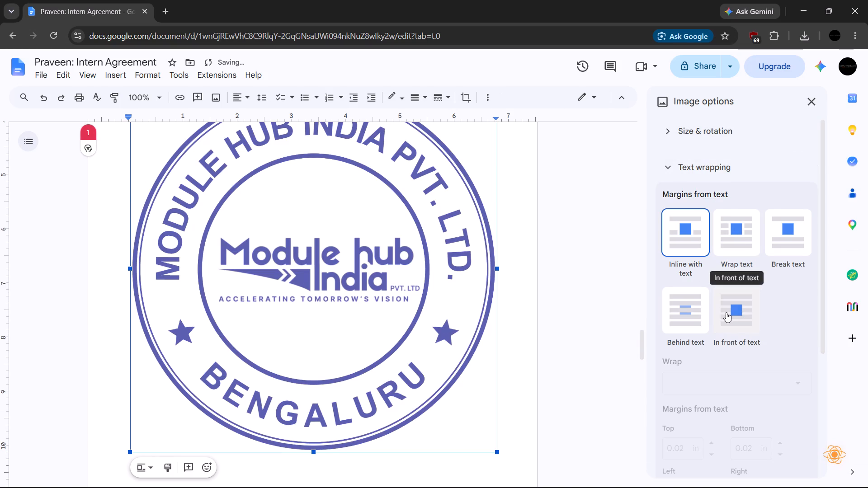
click(726, 312)
Set the company stamp's width to 1 in with the aspect ratio locked.
click(679, 123)
double_click(670, 202)
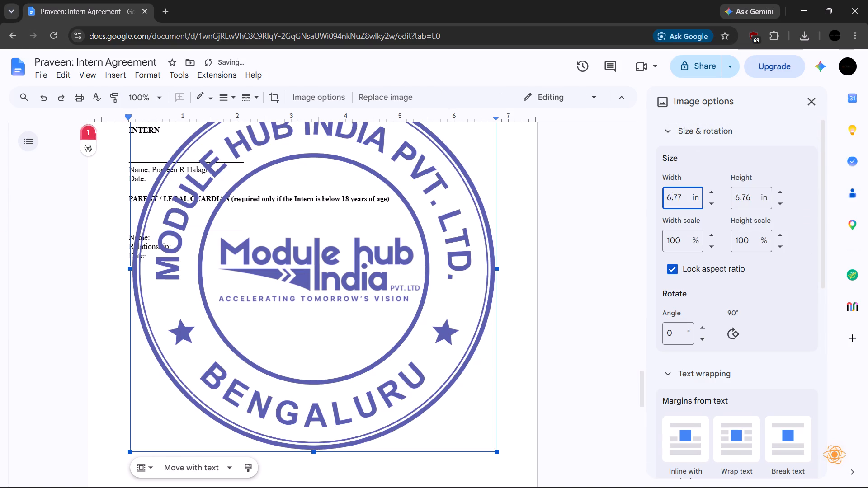
key(1)
Move the company stamp to the right of the company's name, designation and date lines, just past the signature line.
scroll(329, 305, up, 2)
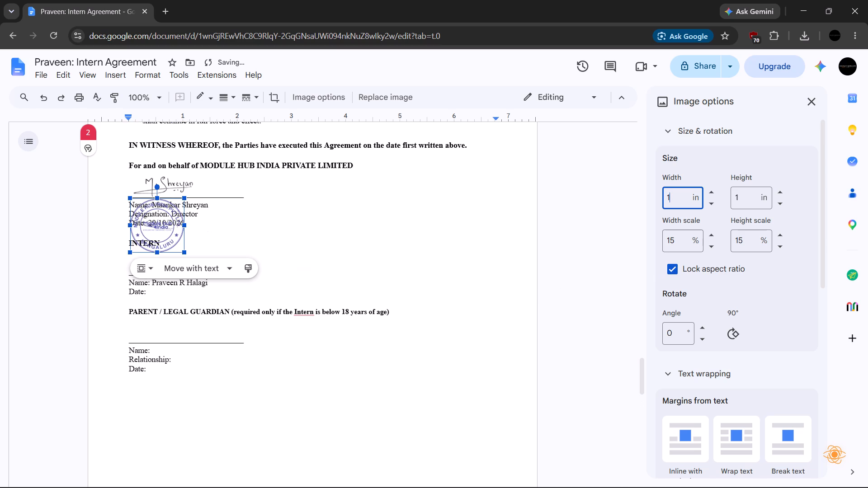
drag(169, 231, 287, 214)
click(380, 229)
scroll(450, 361, up, 1)
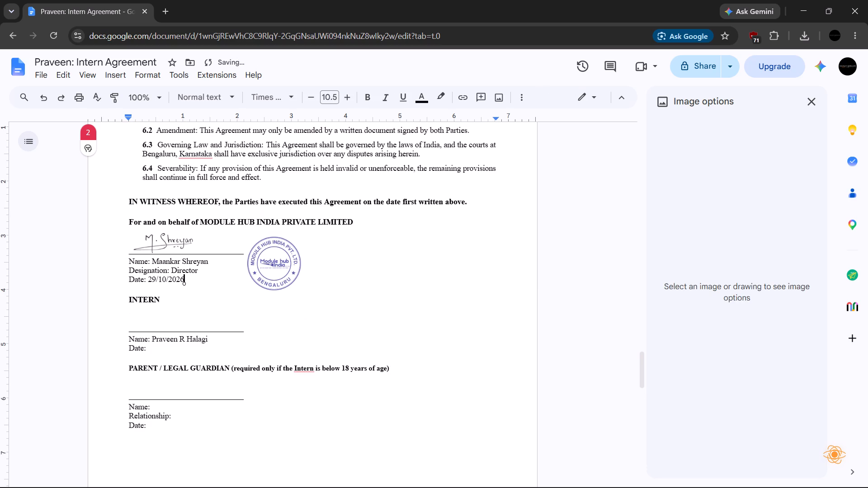
Close the image options and enter 29/10/2026 as the date in the INTERN signature block.
click(159, 353)
click(808, 104)
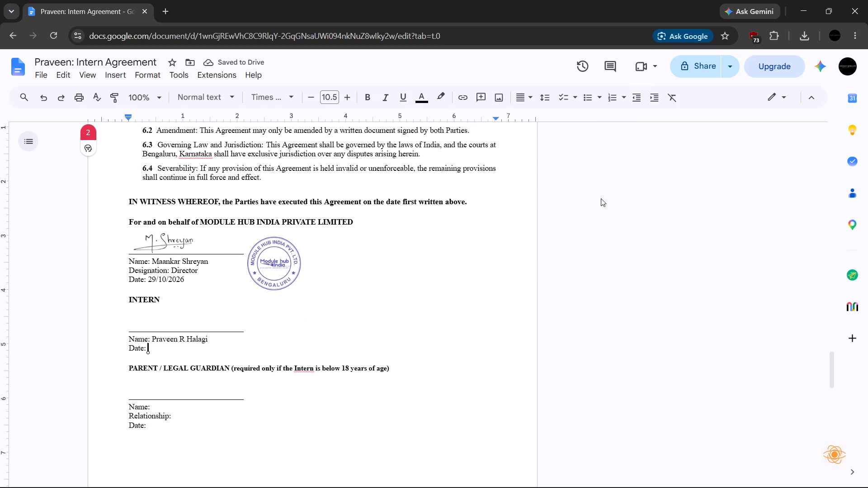
scroll(512, 263, up, 5)
scroll(739, 320, down, 5)
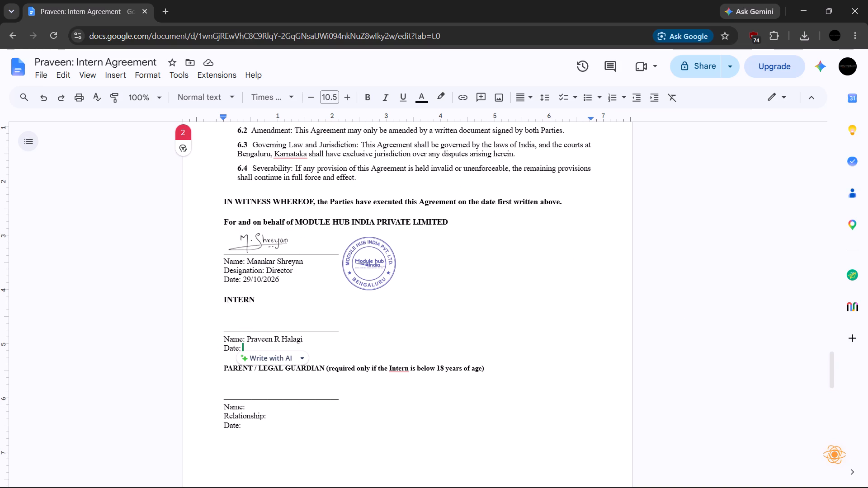
click(250, 346)
text(29/10)
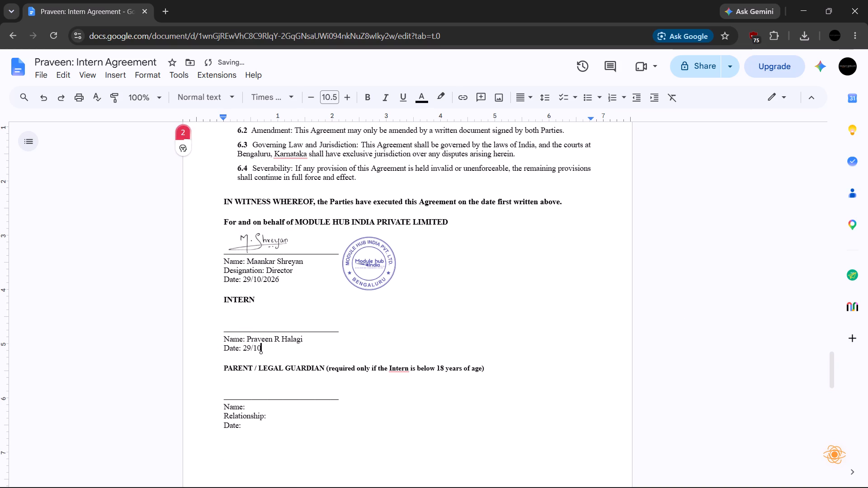
text(/2026)
click(248, 325)
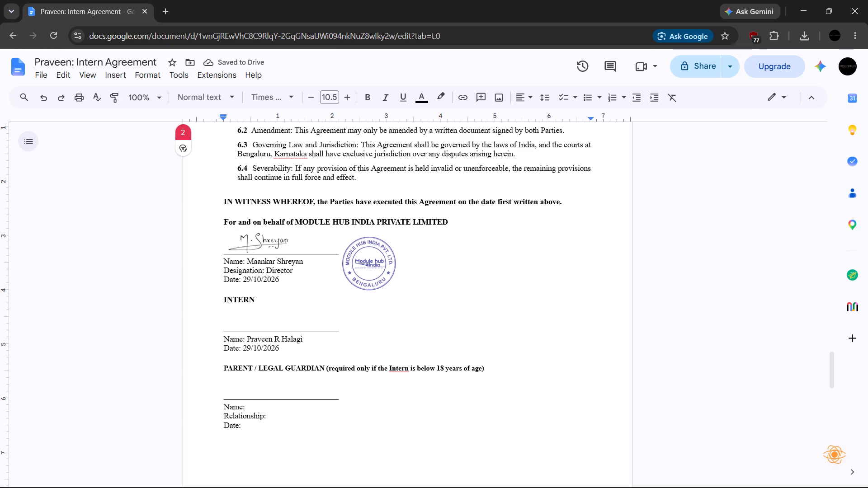
Download the completed internship agreement as a PDF document.
scroll(297, 331, down, 1)
scroll(297, 331, up, 1)
click(40, 73)
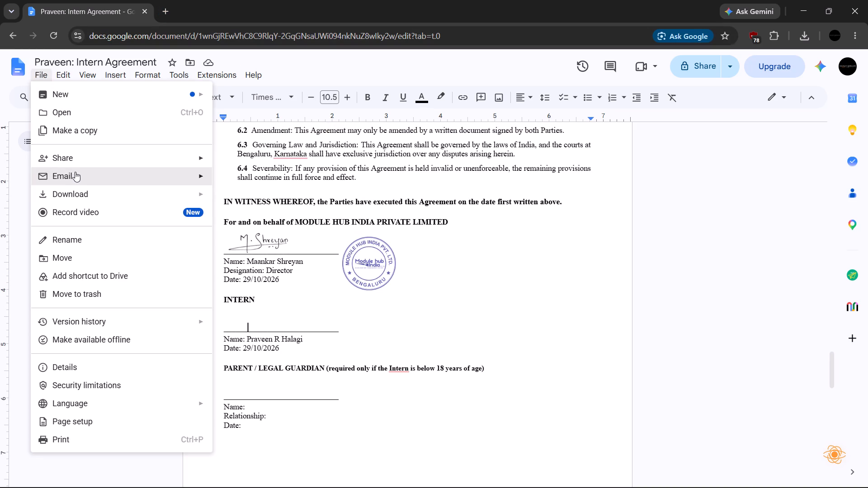
click(77, 187)
click(251, 212)
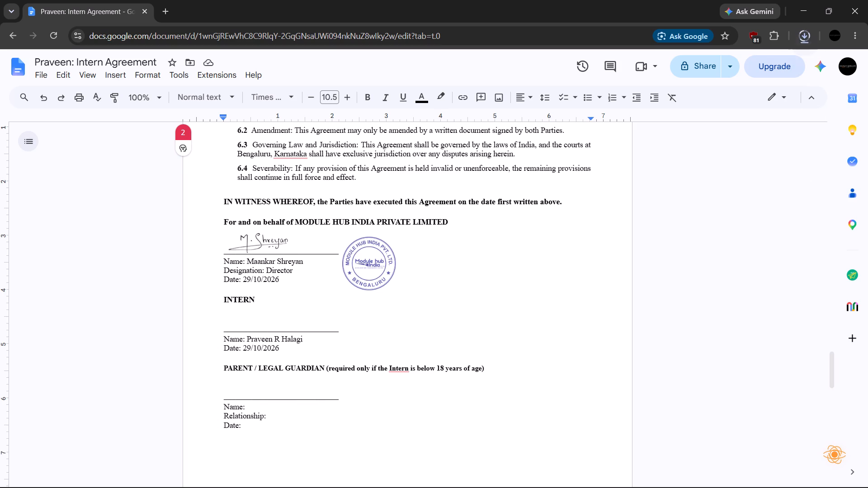
Review the agreement from the signature page back through its sections to the parties' details and heading on the first page.
scroll(433, 283, up, 8)
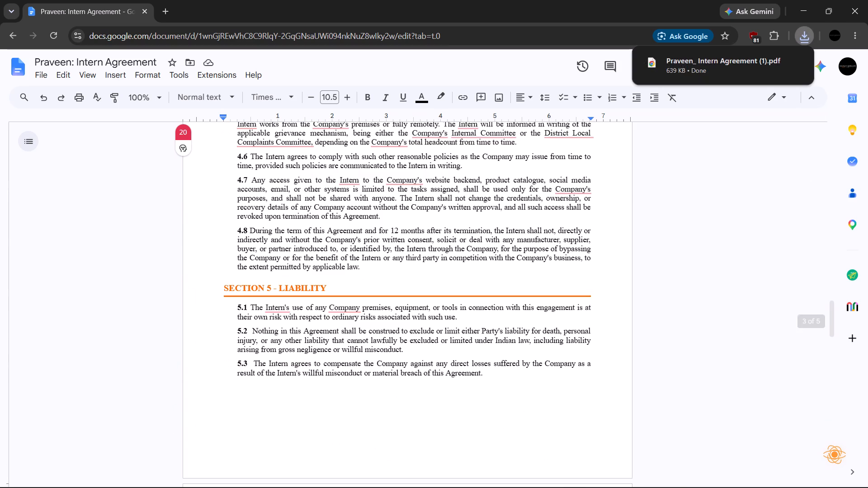
scroll(432, 283, up, 8)
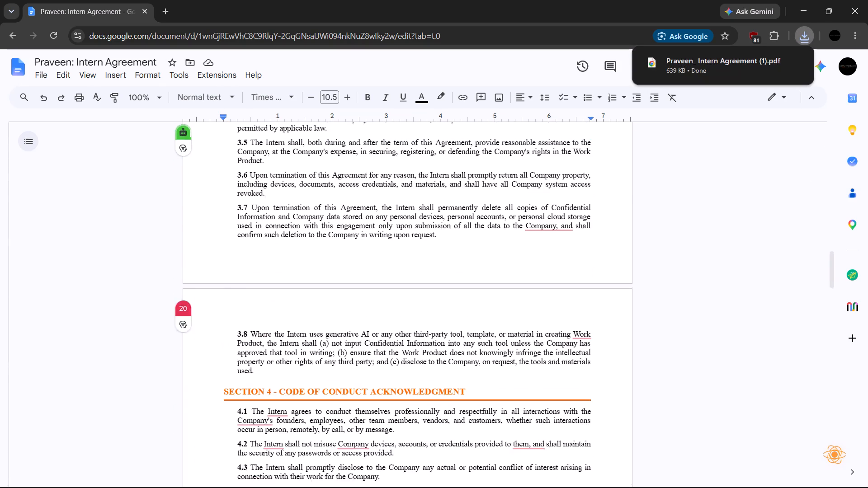
scroll(432, 283, up, 7)
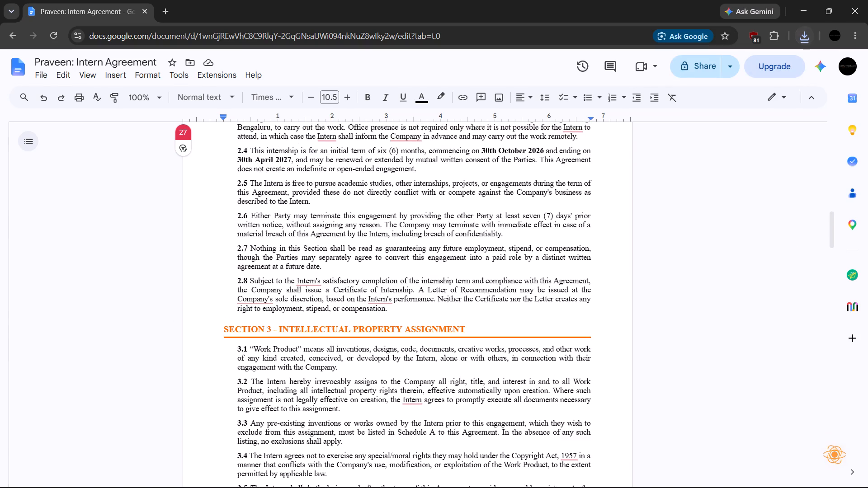
scroll(429, 281, up, 2)
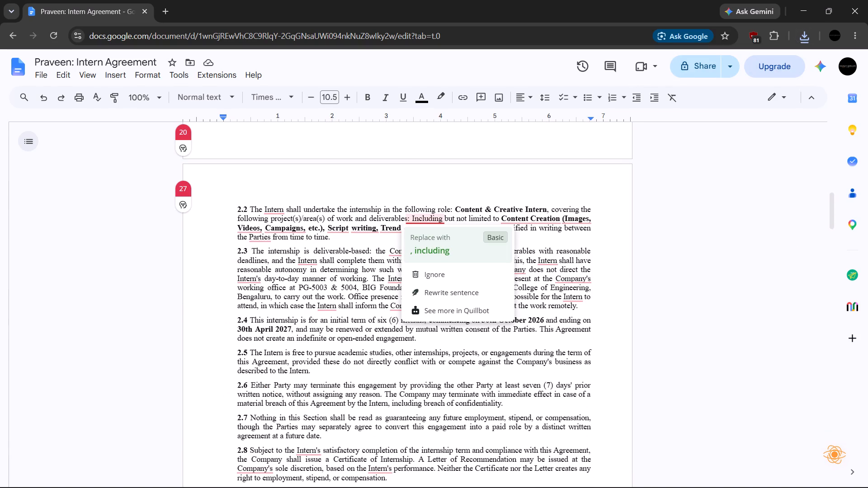
scroll(335, 271, up, 2)
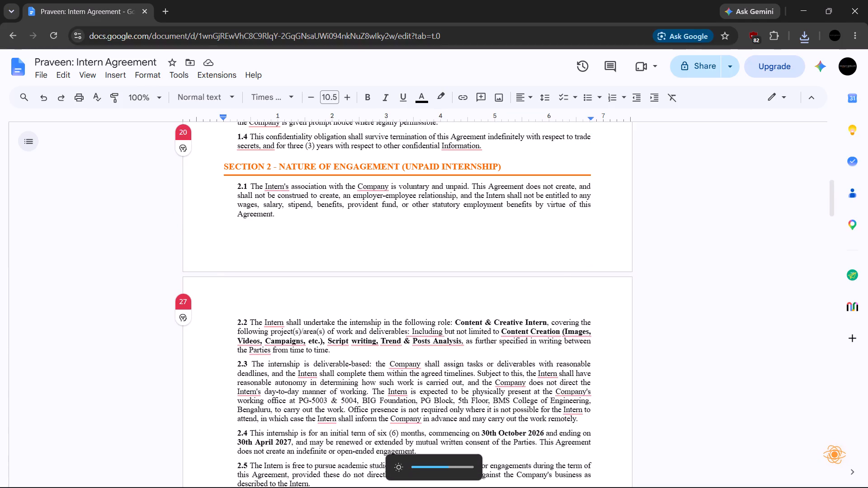
scroll(335, 271, up, 7)
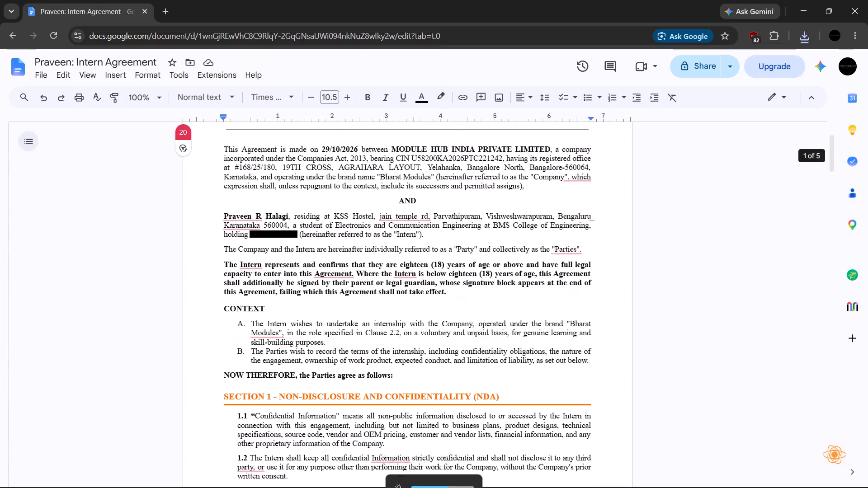
scroll(335, 271, up, 3)
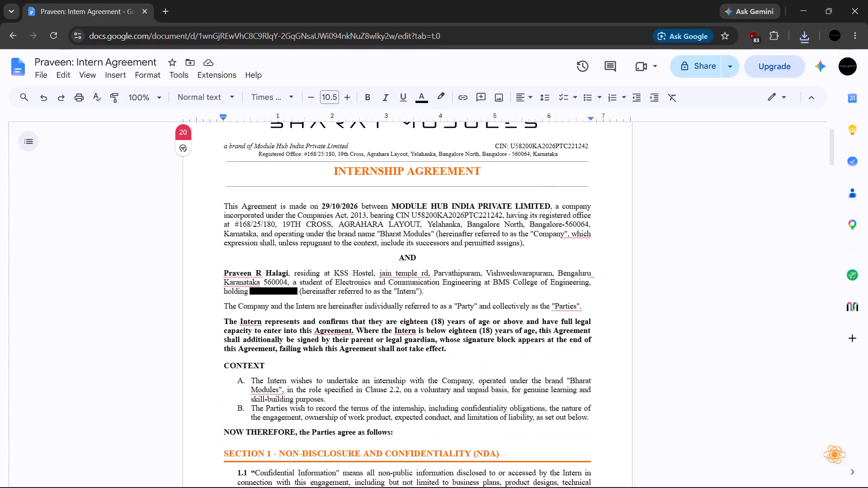
scroll(335, 271, up, 2)
scroll(650, 243, down, 1)
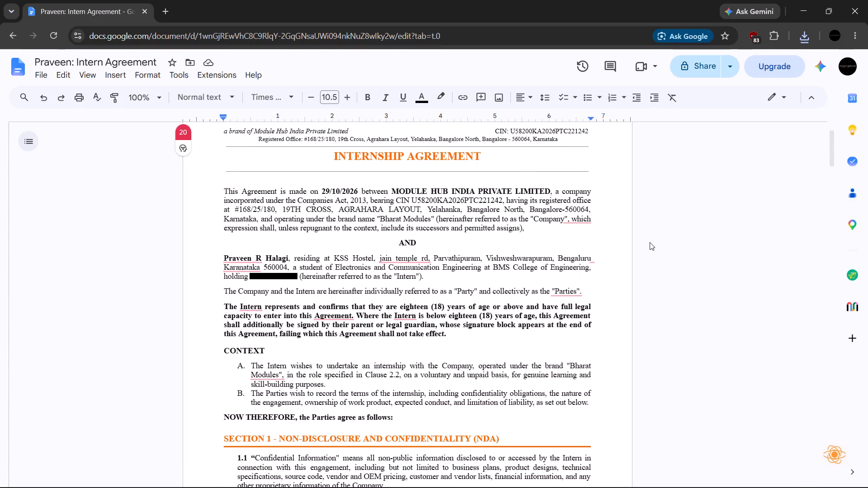
scroll(651, 241, up, 1)
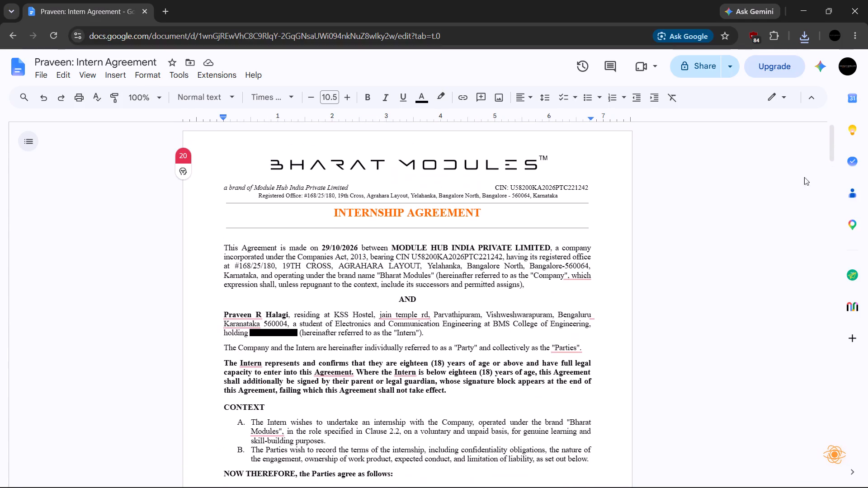
Examine the signature blocks for the company, intern and guardian, and the Schedule A list of prior inventions, at the agreement's end.
drag(832, 143, 822, 450)
scroll(417, 282, up, 6)
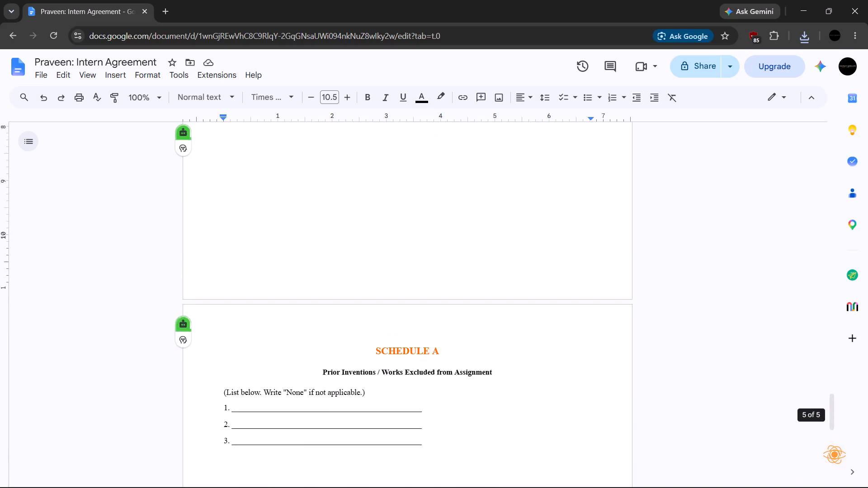
scroll(393, 280, up, 4)
scroll(393, 277, down, 6)
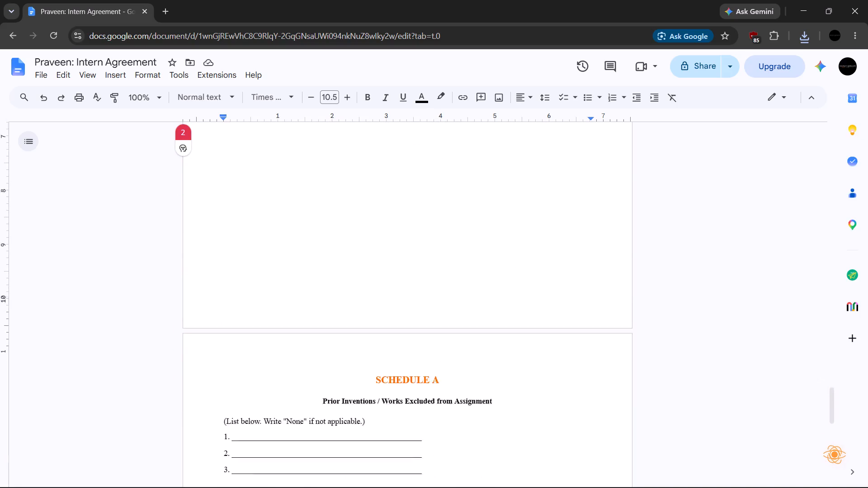
scroll(393, 277, down, 3)
scroll(388, 277, up, 3)
scroll(344, 292, up, 6)
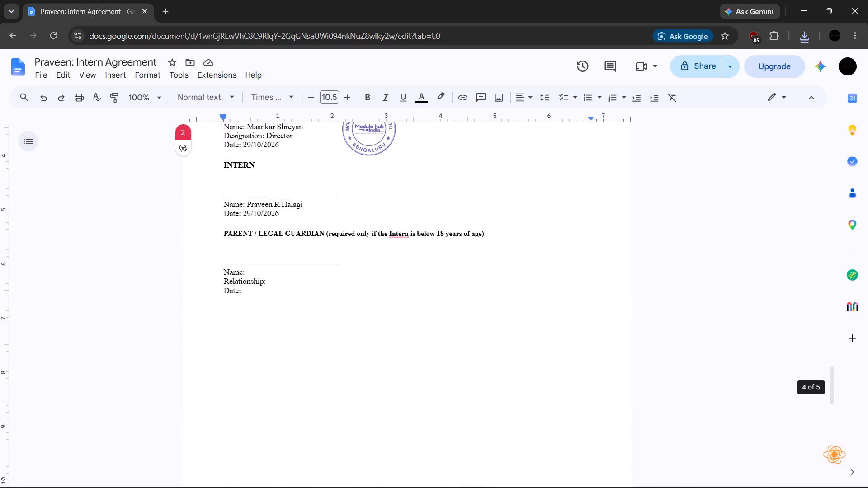
click(237, 191)
scroll(256, 252, down, 7)
click(264, 241)
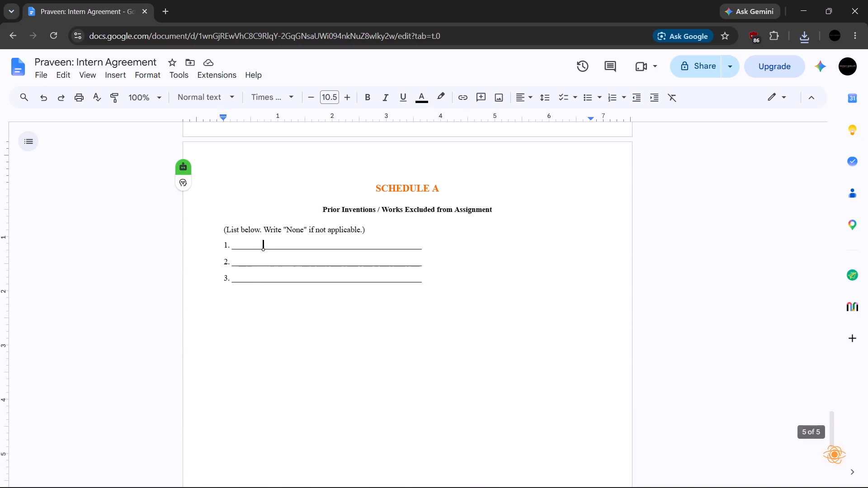
click(260, 255)
click(259, 276)
click(242, 319)
scroll(273, 305, up, 6)
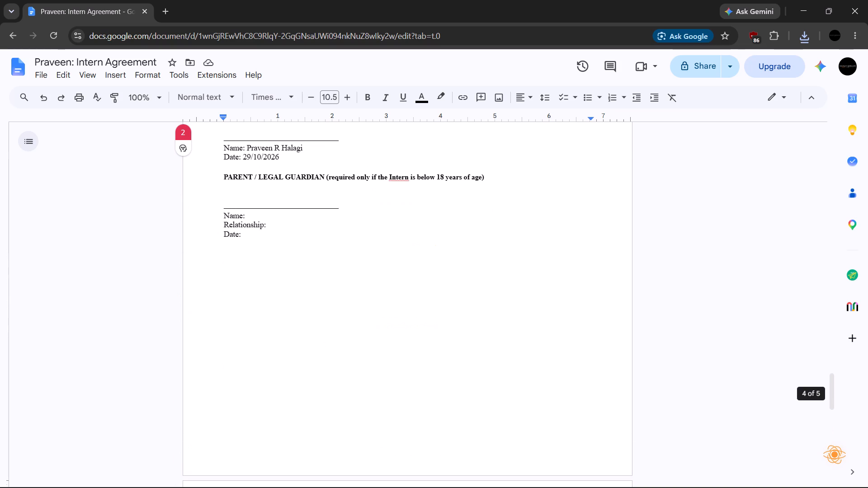
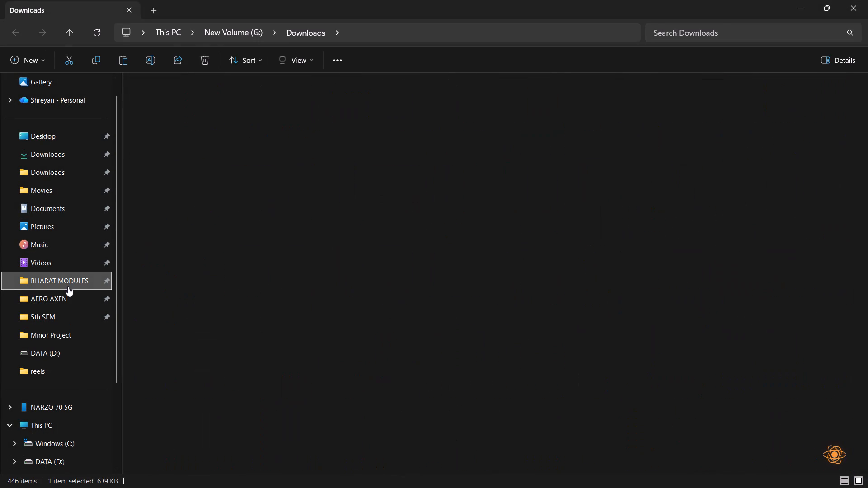
Create a folder named Sent inside the Intern Agreements folder of BHARAT MODULES.
double_click(840, 121)
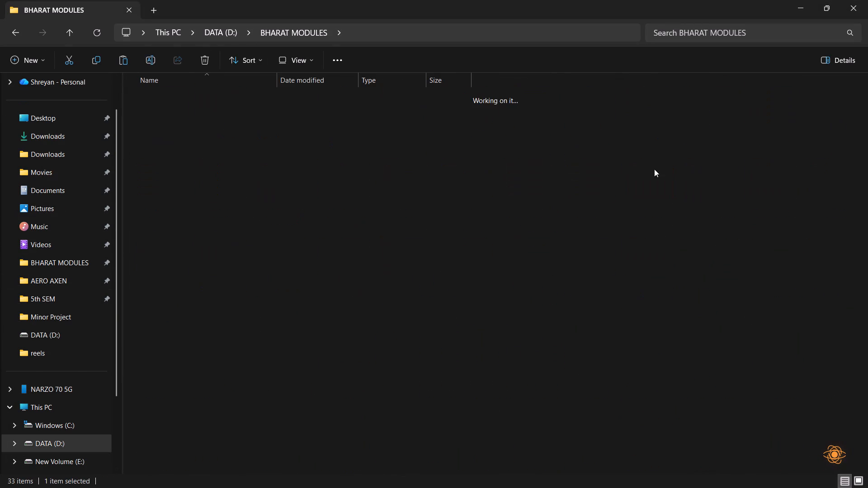
click(182, 203)
right_click(182, 203)
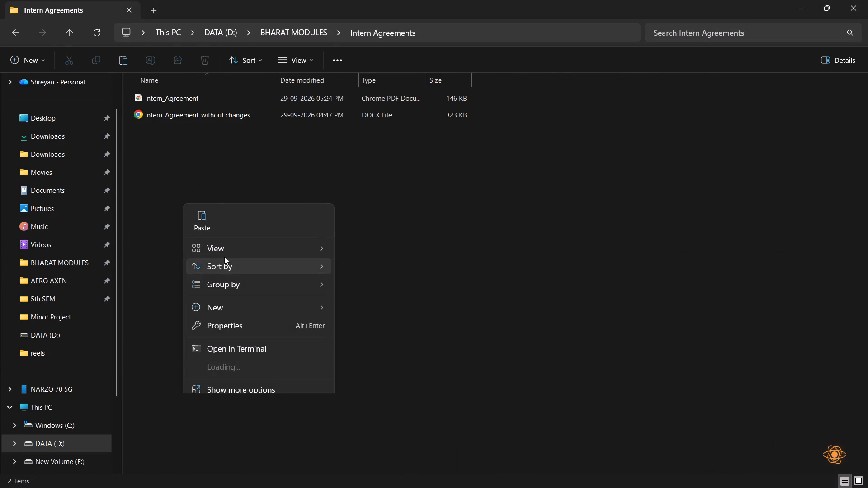
click(216, 308)
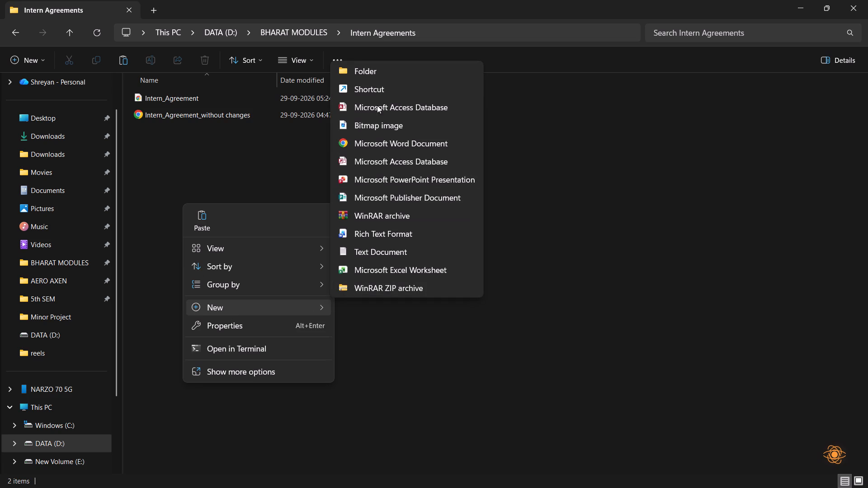
click(366, 72)
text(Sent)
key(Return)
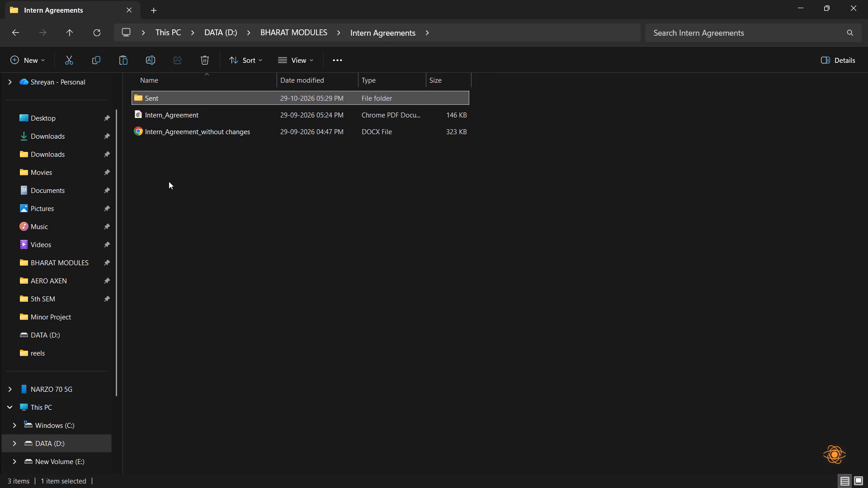
Create a second folder named Signed in Intern Agreements, alongside the Sent folder.
right_click(170, 178)
click(208, 296)
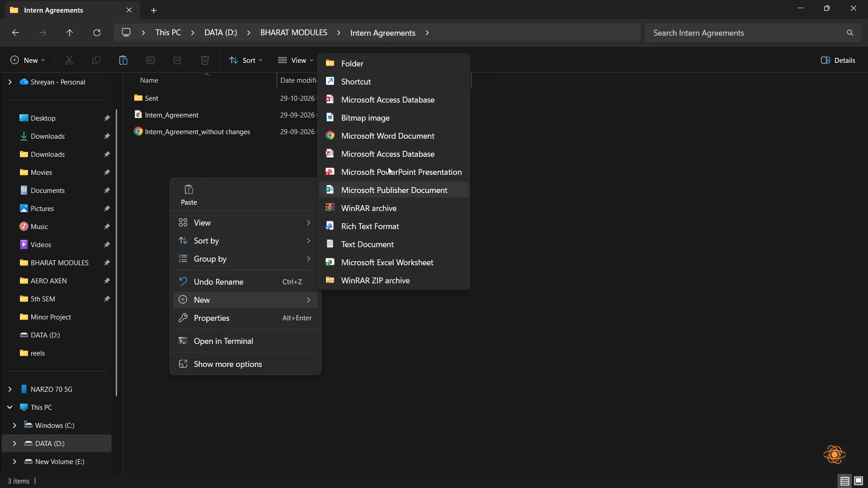
click(361, 58)
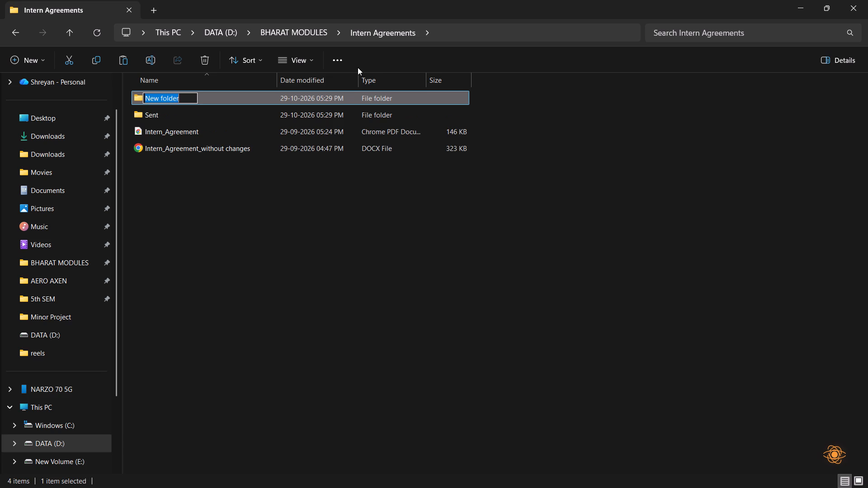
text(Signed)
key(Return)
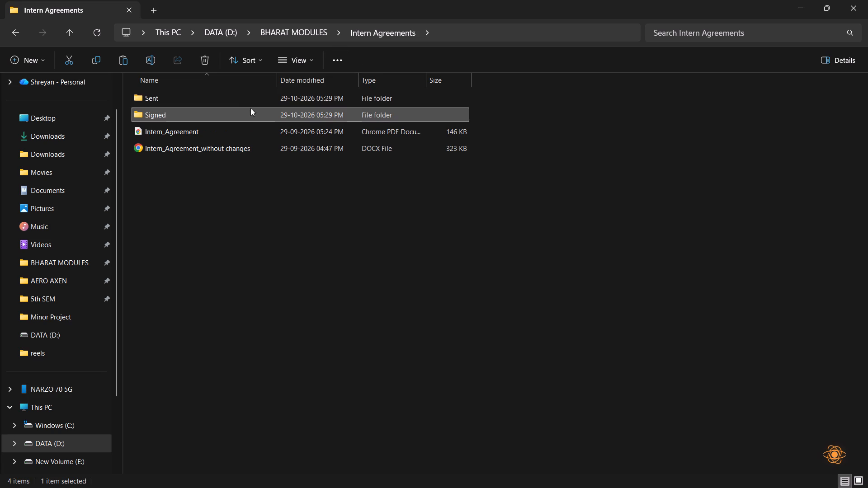
Open the Sent folder and paste the downloaded internship agreement file into it.
double_click(204, 93)
click(212, 192)
key(ctrl+v)
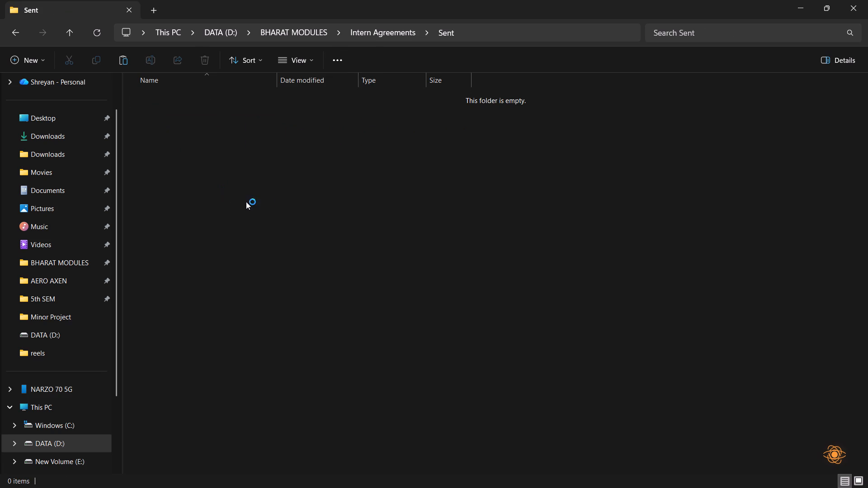
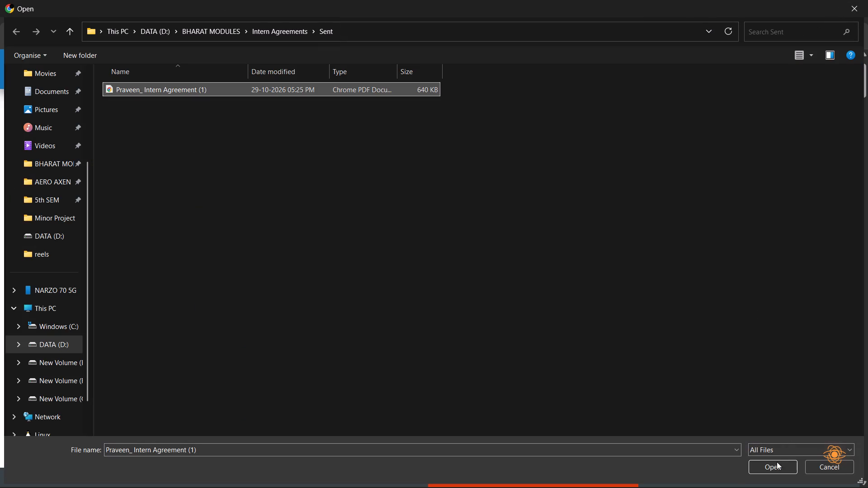
Upload the intern agreement PDF from the Sent folder to DigiSigner for signing.
click(764, 471)
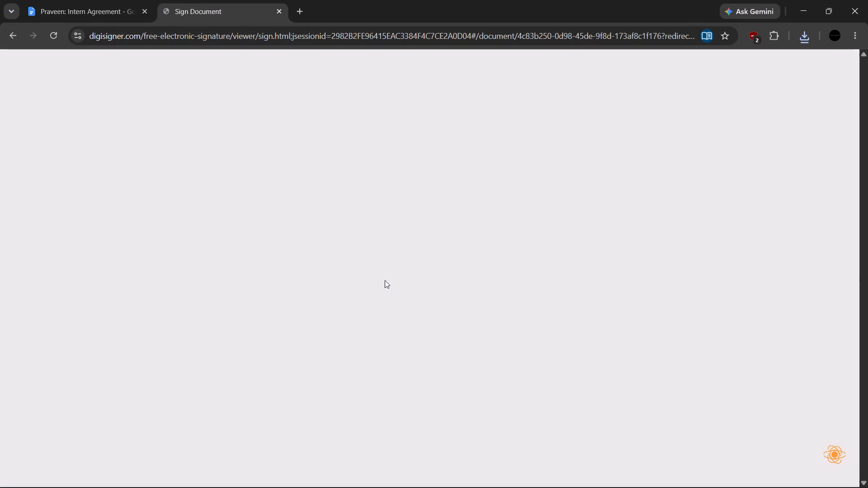
Examine the uploaded agreement from its first page through to Schedule A and back to the INTERN signature block.
scroll(366, 266, down, 3)
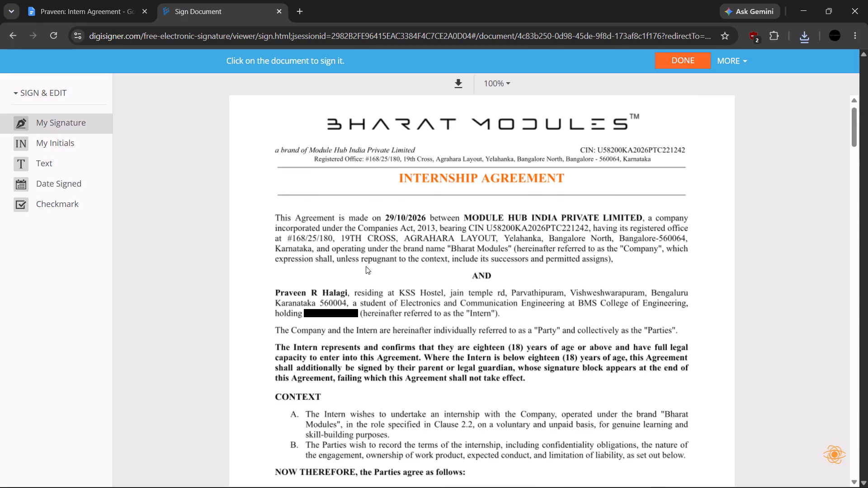
scroll(366, 266, down, 9)
drag(852, 191, 843, 323)
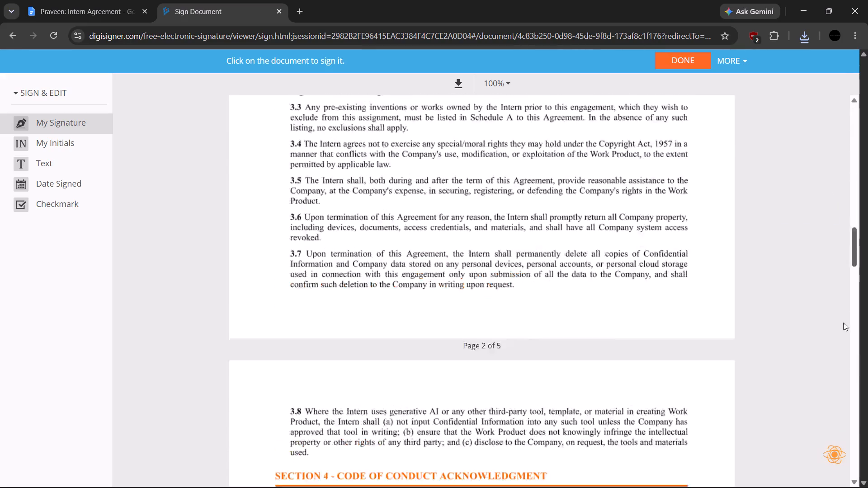
drag(843, 323, 841, 475)
scroll(438, 193, up, 5)
scroll(372, 204, up, 3)
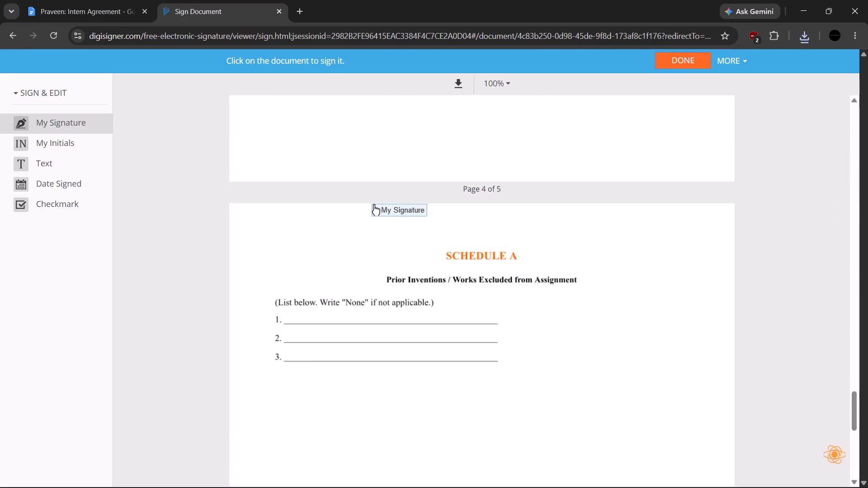
scroll(367, 208, up, 6)
scroll(297, 180, up, 1)
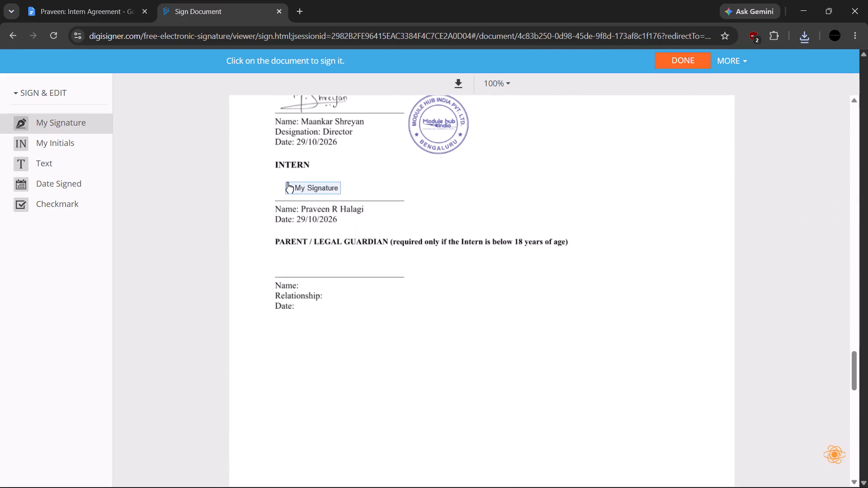
Open the signature creation options at the INTERN signature line, dismiss them and look over Schedule A.
click(281, 184)
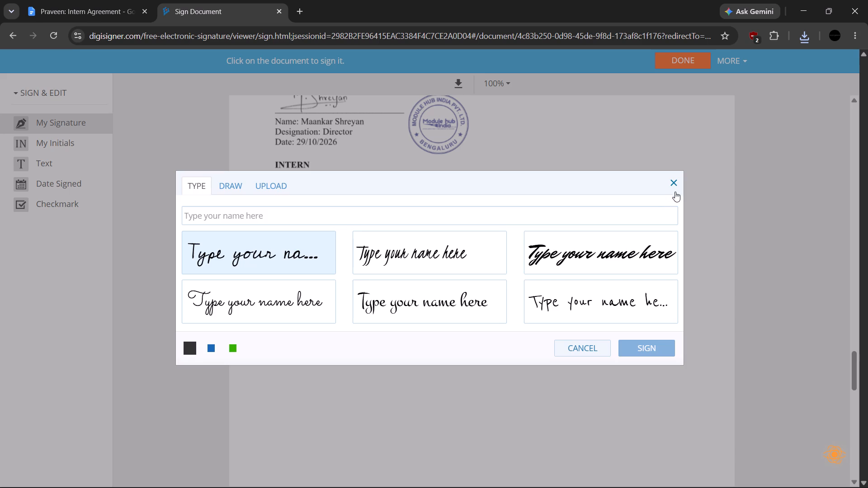
click(675, 185)
scroll(327, 225, down, 8)
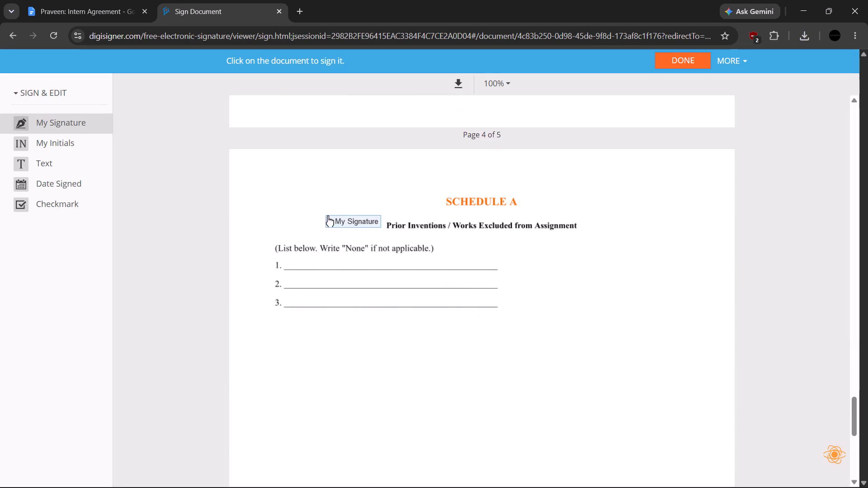
Close the DigiSigner page, the agreement document and the Module Hub India logo folder.
click(275, 10)
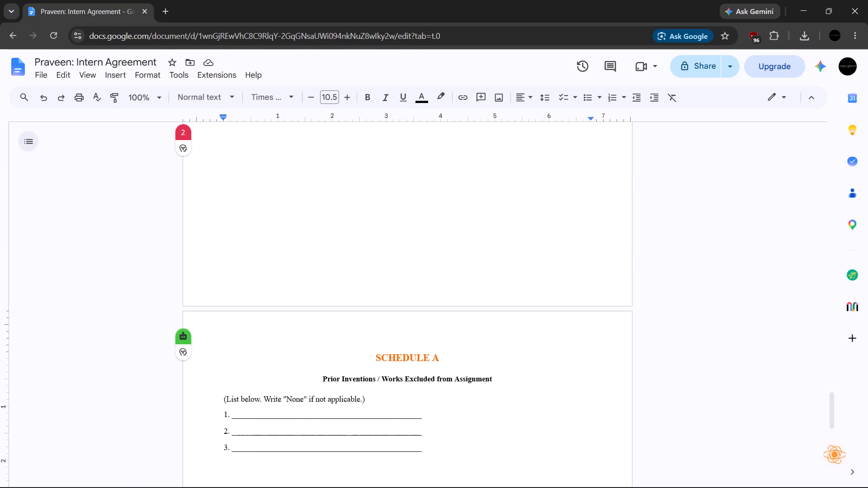
click(867, 0)
click(867, 0)
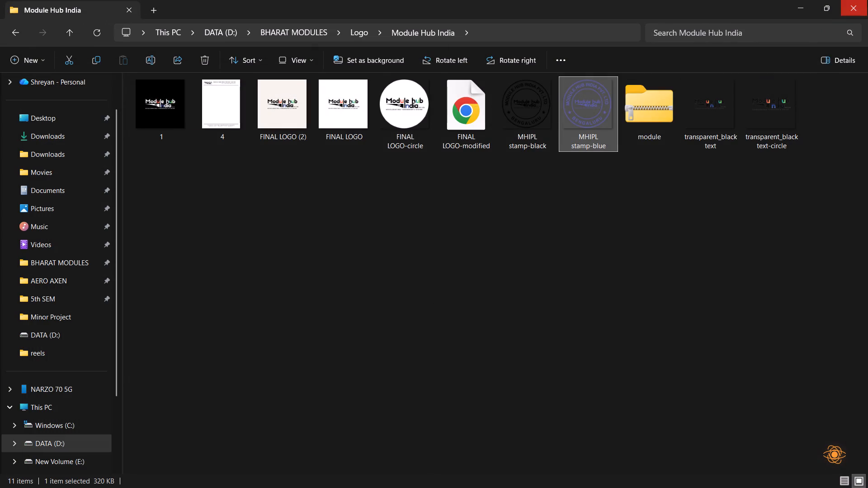
Open WhatsApp Web (web.whatsapp.com) in a new Chrome window under the other profile.
click(492, 475)
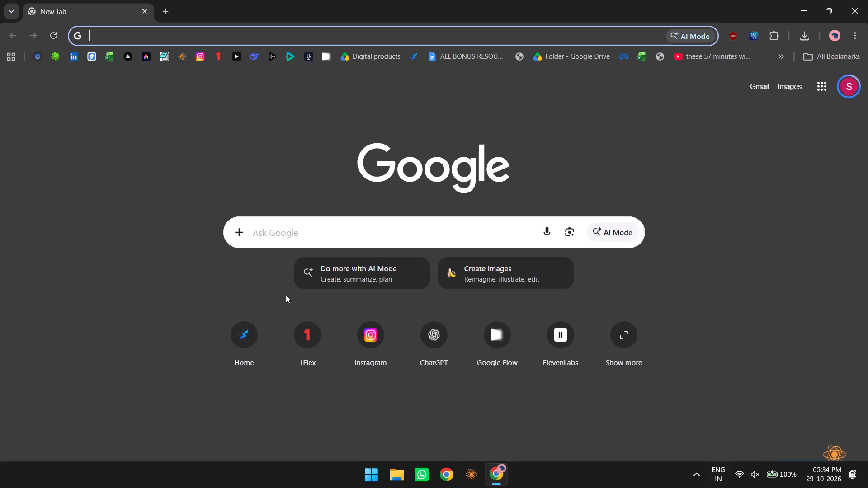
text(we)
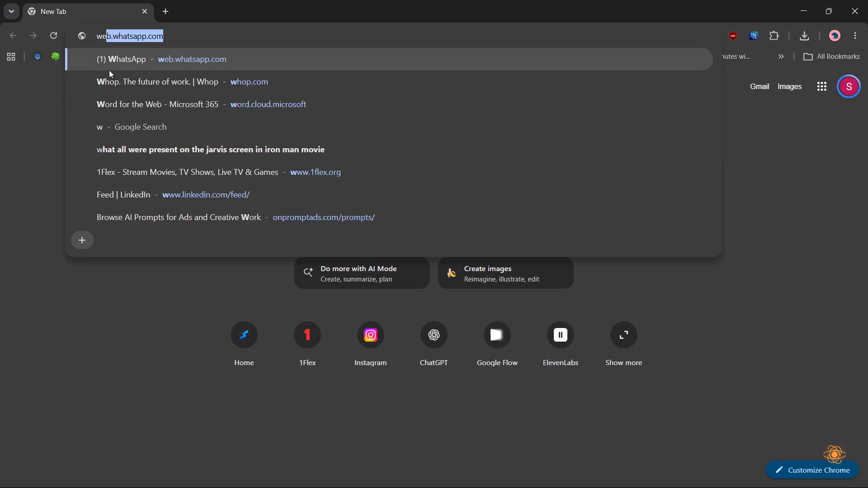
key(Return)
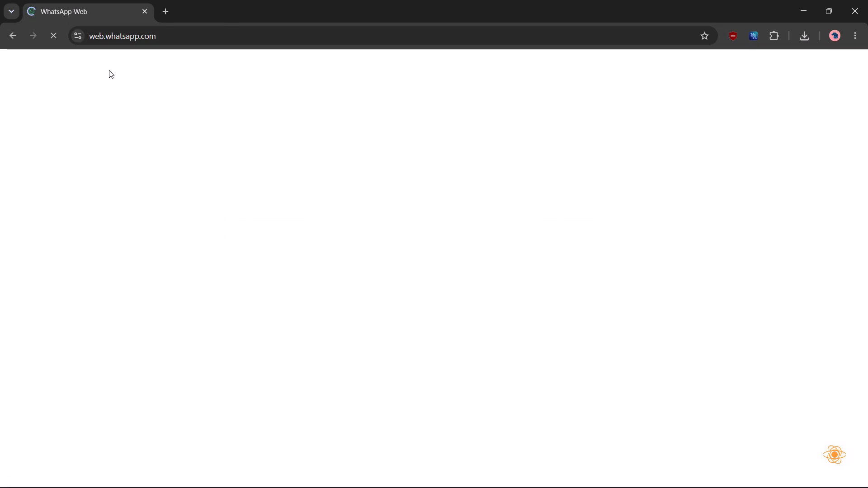